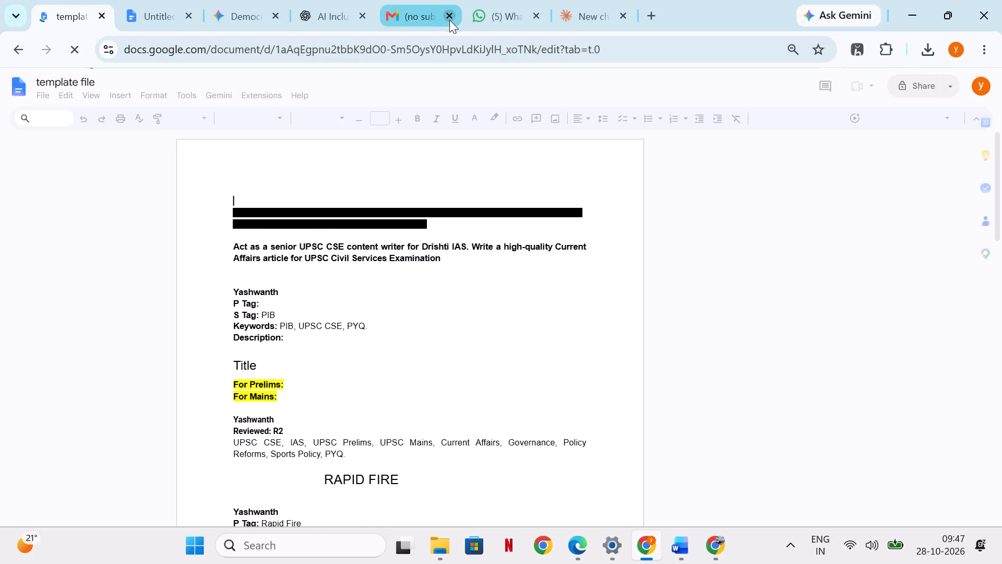
# Copy the ARTICLE template block from the author name through the "Why in News?" heading.
pyautogui.scroll(-4, 288, 269)
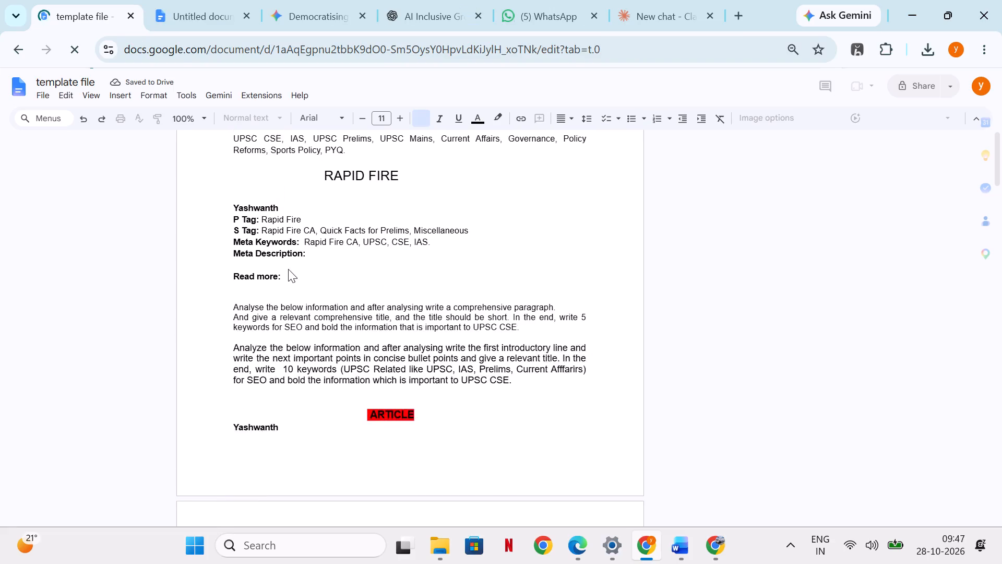
pyautogui.scroll(-4, 288, 269)
pyautogui.scroll(2, 281, 272)
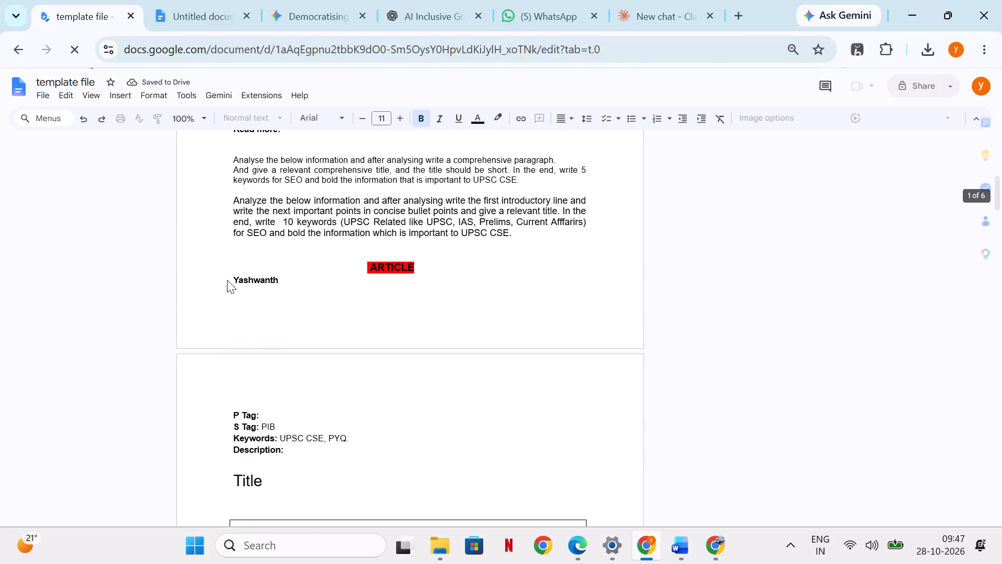
pyautogui.click(228, 280)
pyautogui.click(228, 280)
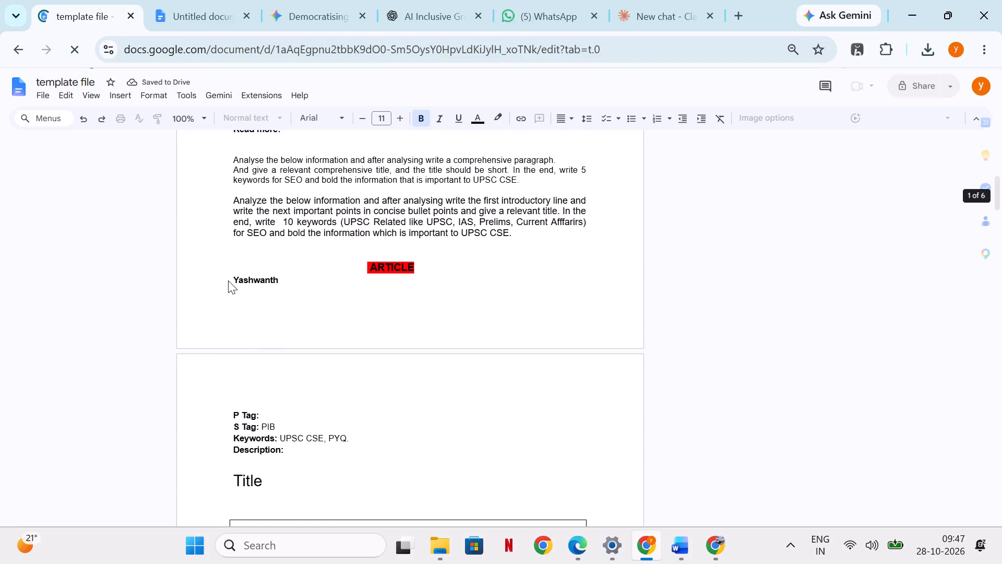
pyautogui.click(228, 280)
pyautogui.click(228, 280)
pyautogui.moveTo(228, 280); pyautogui.dragTo(329, 453)
pyautogui.scroll(-1, 272, 376)
pyautogui.scroll(-1, 319, 456)
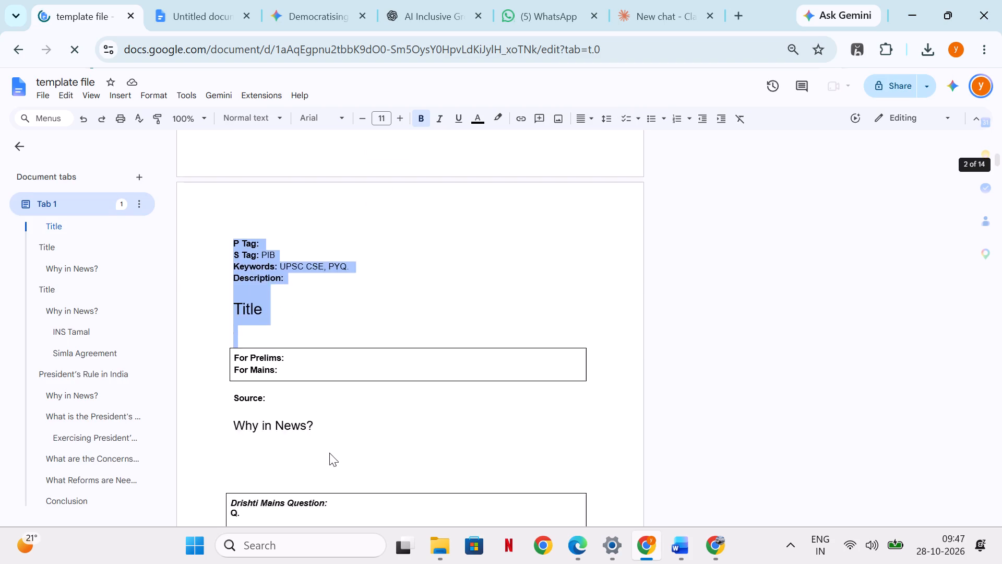
pyautogui.scroll(-1, 329, 453)
pyautogui.moveTo(329, 453); pyautogui.dragTo(343, 367)
pyautogui.hotkey('ctrl', 'c')
# Paste the template block above the untitled document's opening paragraph and remove the blank line below "Why in News?".
pyautogui.click(147, 0)
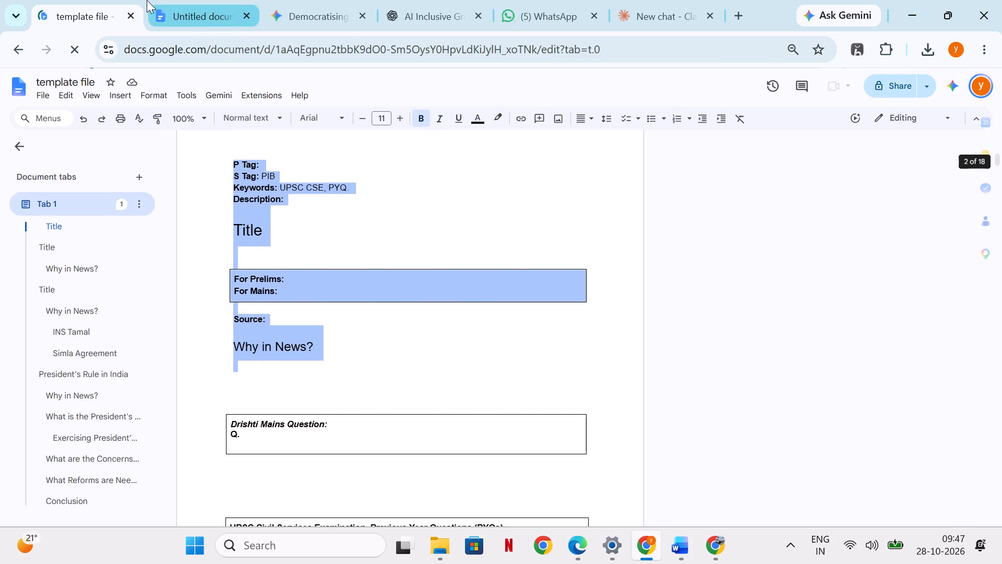
pyautogui.click(260, 190)
pyautogui.hotkey('ctrl', 'v')
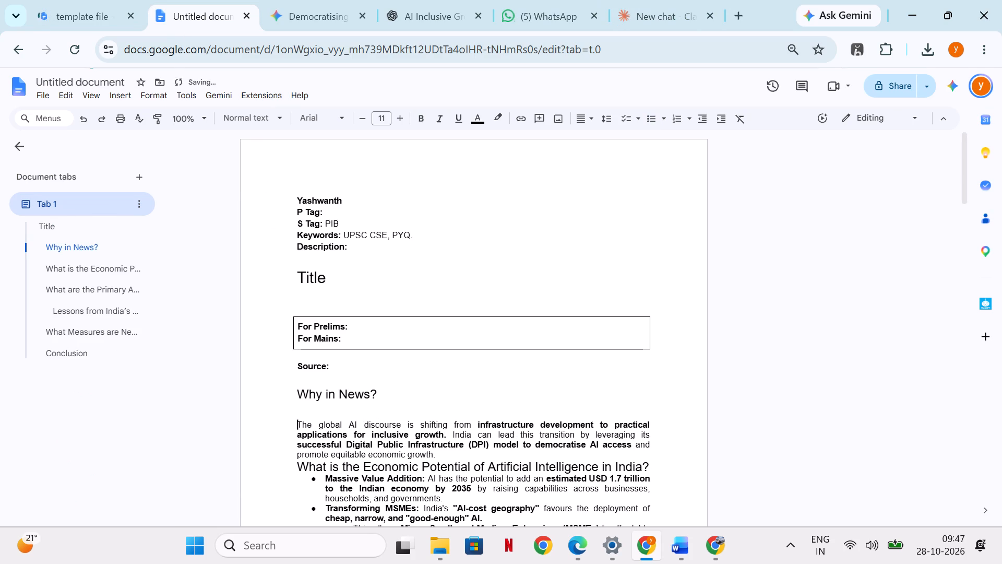
pyautogui.click(290, 418)
pyautogui.press('BackSpace')
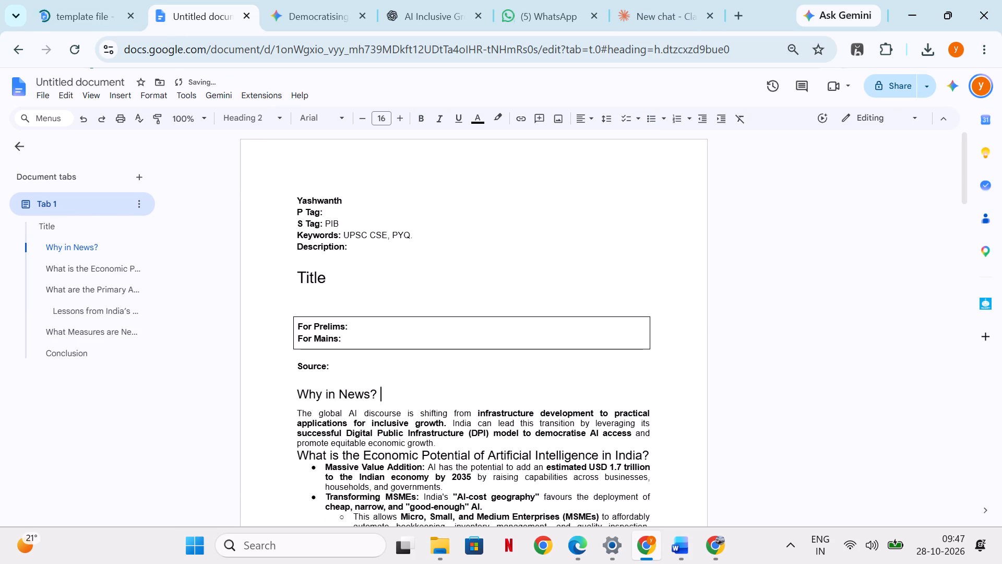
# Copy "AI" from the opening sentence, close the Claude tab and search Google in a new tab for "AI drishti ias".
pyautogui.moveTo(348, 413); pyautogui.dragTo(363, 416)
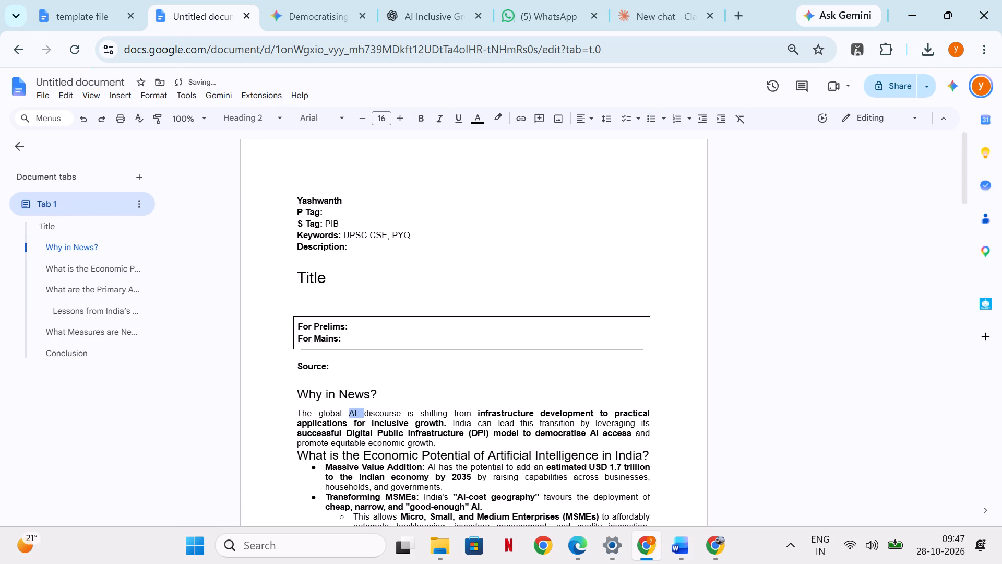
pyautogui.moveTo(363, 416); pyautogui.dragTo(363, 417)
pyautogui.hotkey('ctrl', 'c')
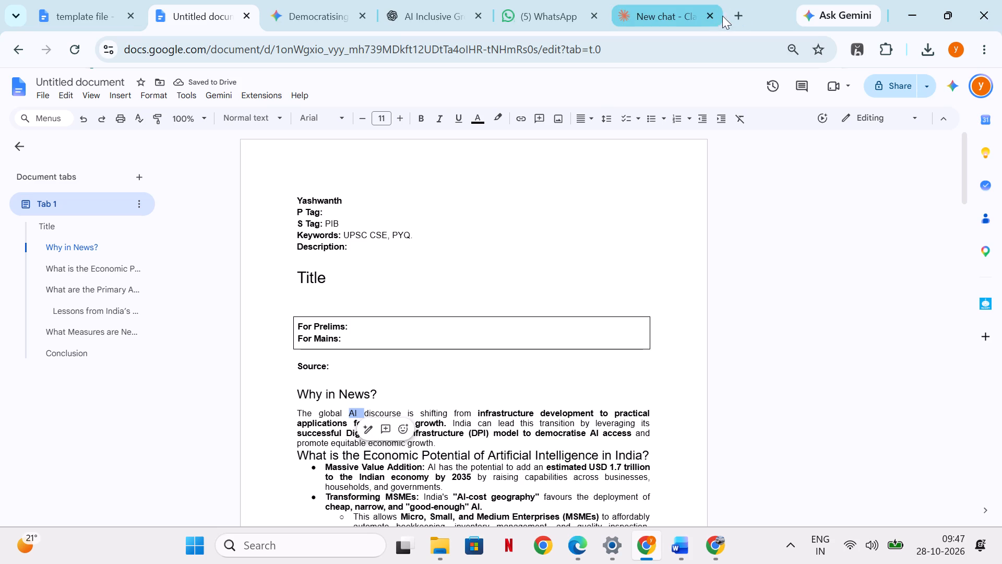
pyautogui.keyDown('ctrl'); pyautogui.click(713, 16); pyautogui.keyUp('ctrl')
pyautogui.click(734, 19)
pyautogui.hotkey('ctrl', 'v')
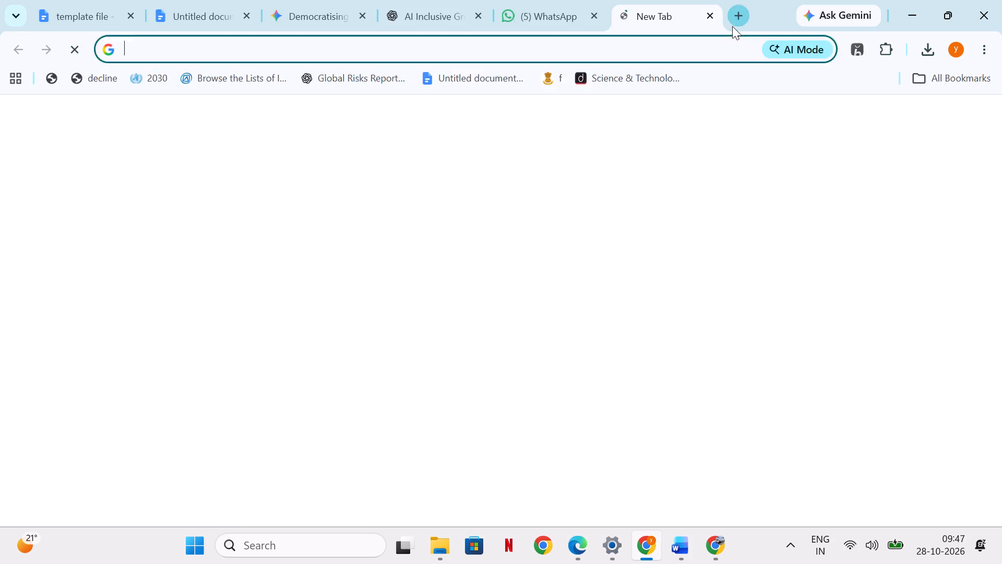
pyautogui.press('space')
pyautogui.write('drishti ias')
pyautogui.press('Return')
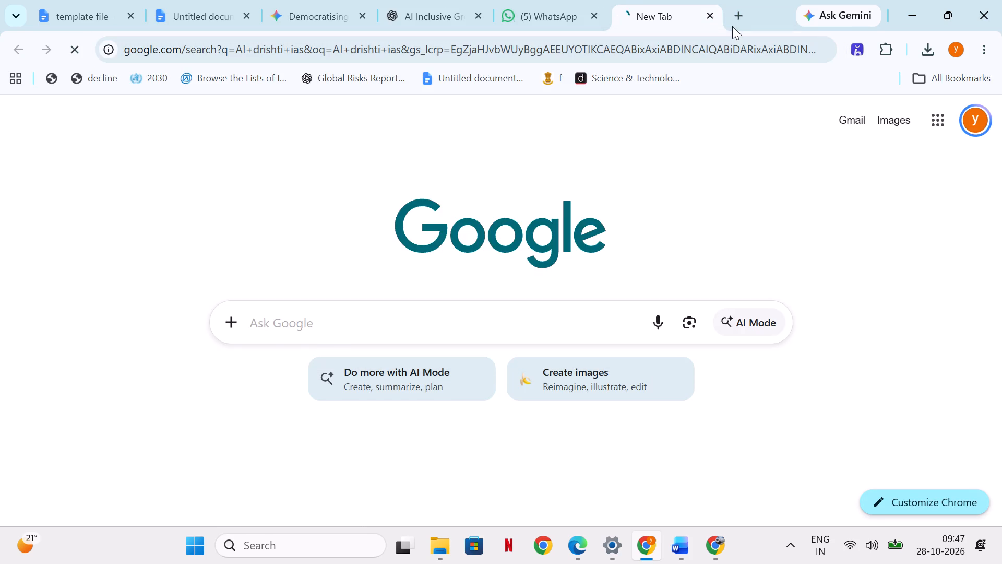
pyautogui.scroll(-1, 243, 258)
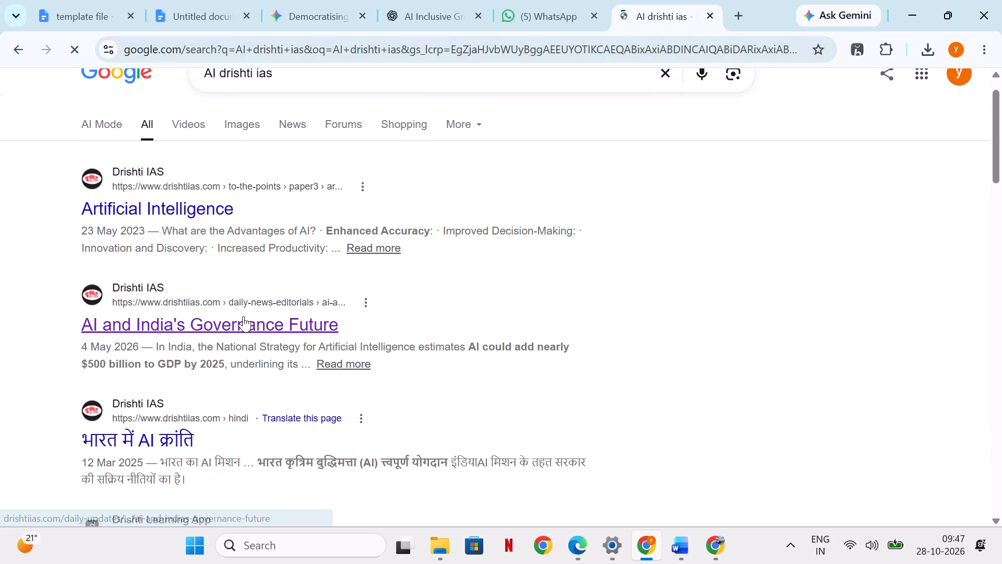
pyautogui.scroll(1, 260, 318)
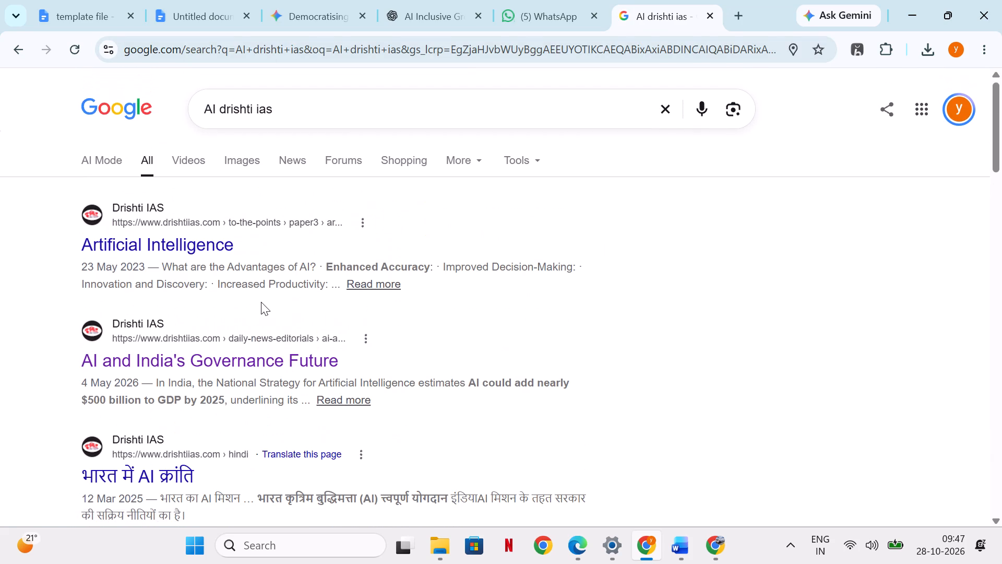
# Replace "AI" in the opening sentence with "Artificial Intelligence", copied from the search result title and pasted without formatting.
pyautogui.moveTo(254, 245); pyautogui.dragTo(84, 248)
pyautogui.hotkey('ctrl', 'c')
pyautogui.click(248, 0)
pyautogui.hotkey('ctrl', 'shift', 'v')
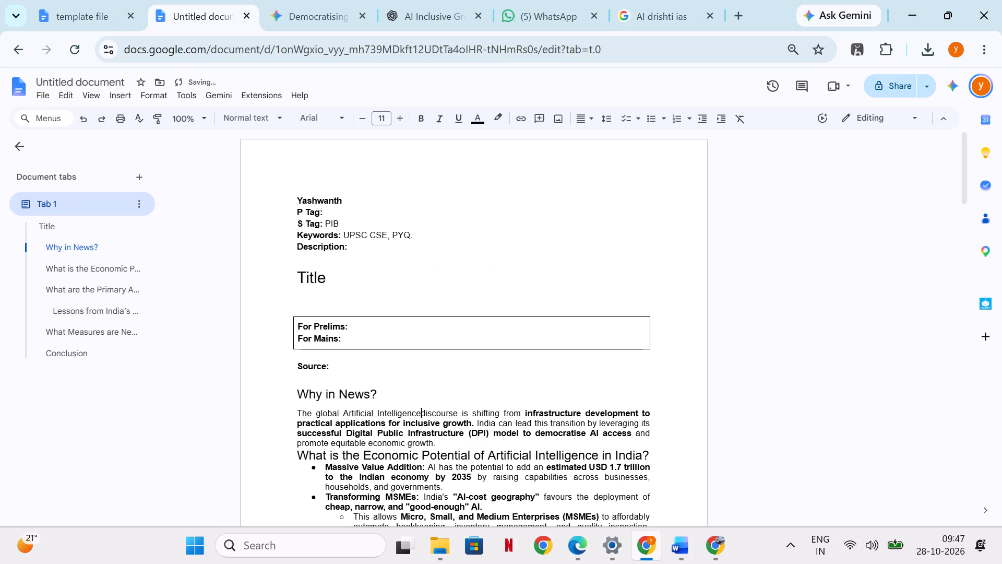
pyautogui.press('space')
# Bold "Artificial Intelligence" in the opening sentence and link it to the Drishti IAS "Artificial Intelligence" search result.
pyautogui.click(625, 0)
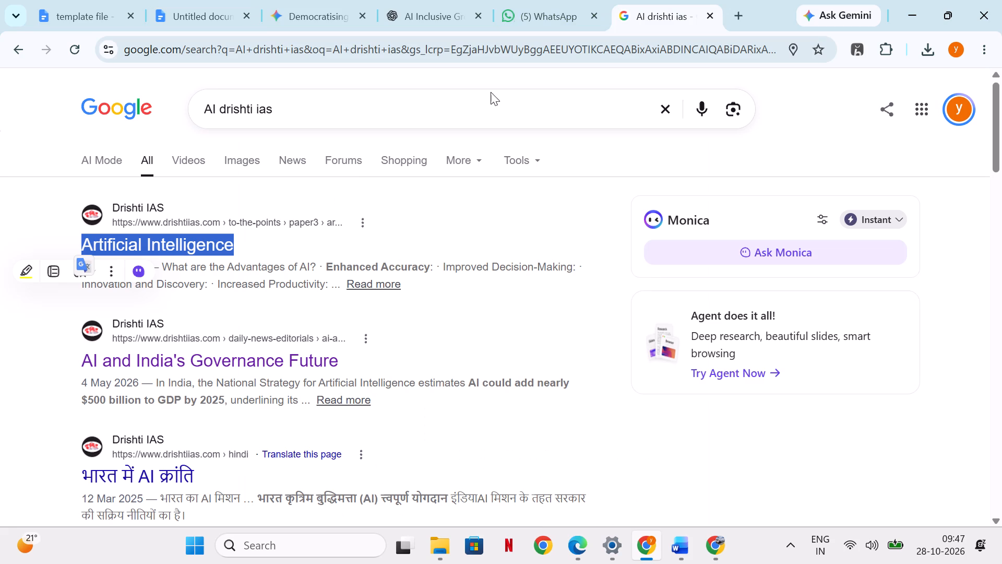
pyautogui.rightClick(190, 227)
pyautogui.click(268, 392)
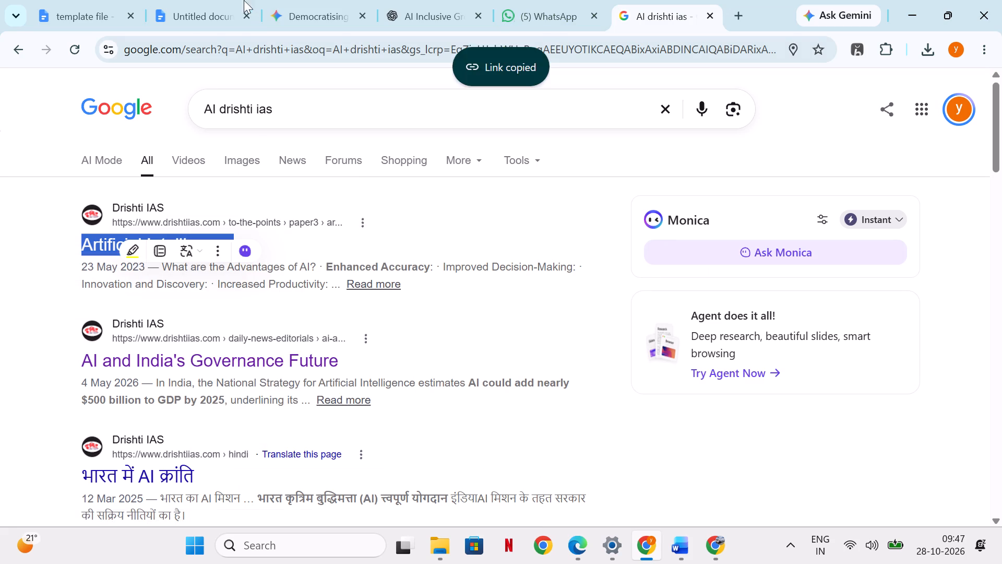
pyautogui.click(218, 0)
pyautogui.moveTo(344, 417); pyautogui.dragTo(361, 419)
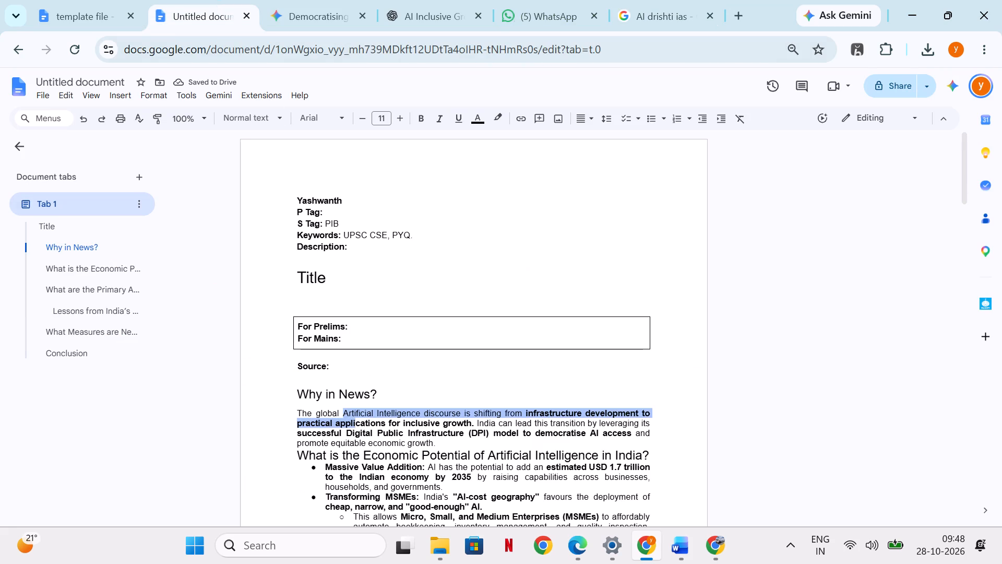
pyautogui.moveTo(361, 419); pyautogui.dragTo(420, 415)
pyautogui.hotkey('ctrl', 'b')
pyautogui.hotkey('ctrl', 'k')
pyautogui.hotkey('ctrl', 'v')
pyautogui.hotkey('ctrl', 'Return')
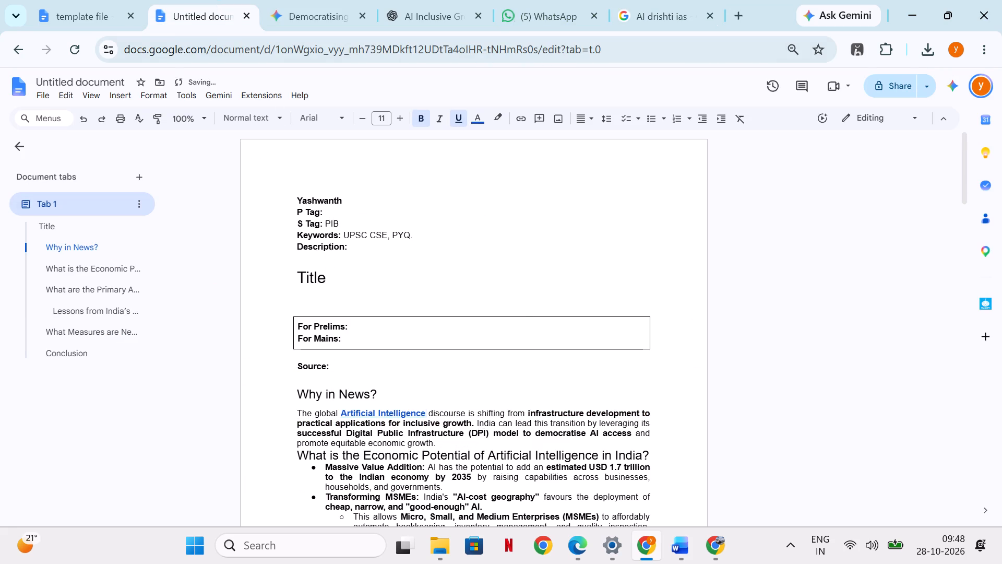
# Copy "Digital Public Infrastructure (DPI)" from the opening paragraph and search Google for it with Drishti IAS.
pyautogui.moveTo(347, 432); pyautogui.dragTo(488, 432)
pyautogui.hotkey('ctrl', 'c')
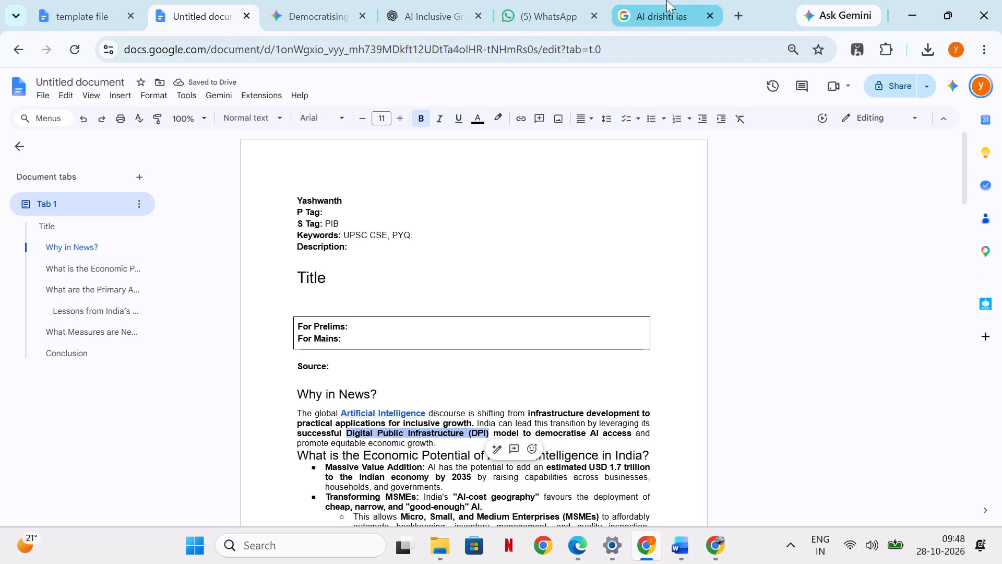
pyautogui.keyDown('ctrl'); pyautogui.click(666, 0); pyautogui.keyUp('ctrl')
pyautogui.keyDown('ctrl'); pyautogui.click(660, 50); pyautogui.keyUp('ctrl')
pyautogui.hotkey('ctrl', 'v')
pyautogui.press('space')
pyautogui.write('ddirhsit ias')
pyautogui.press('Return')
pyautogui.scroll(-1, 231, 186)
# Link "Digital Public Infrastructure (DPI)" in the opening paragraph to the Drishti IAS "Digital Public Infrastructure" search result.
pyautogui.rightClick(217, 225)
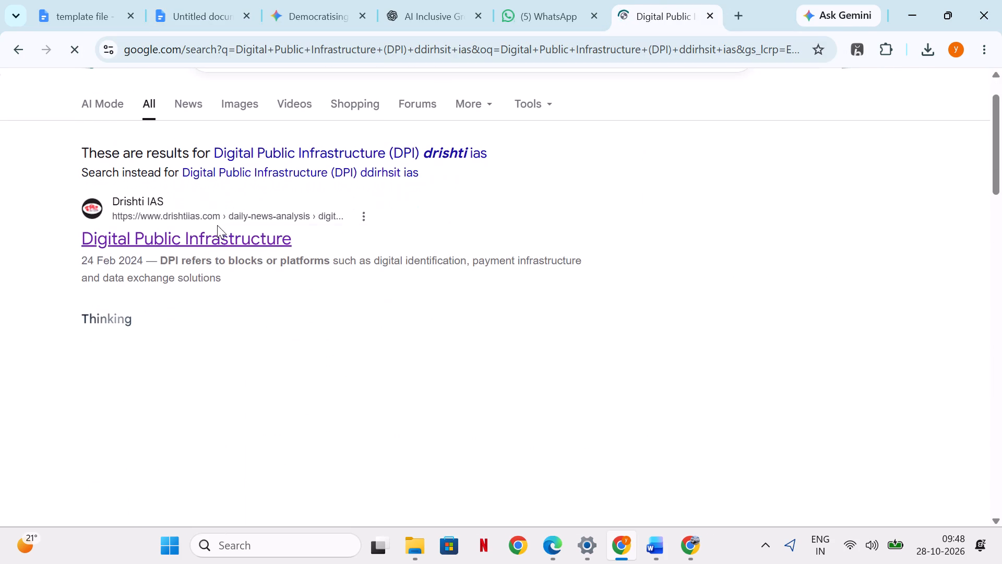
pyautogui.click(286, 392)
pyautogui.click(191, 0)
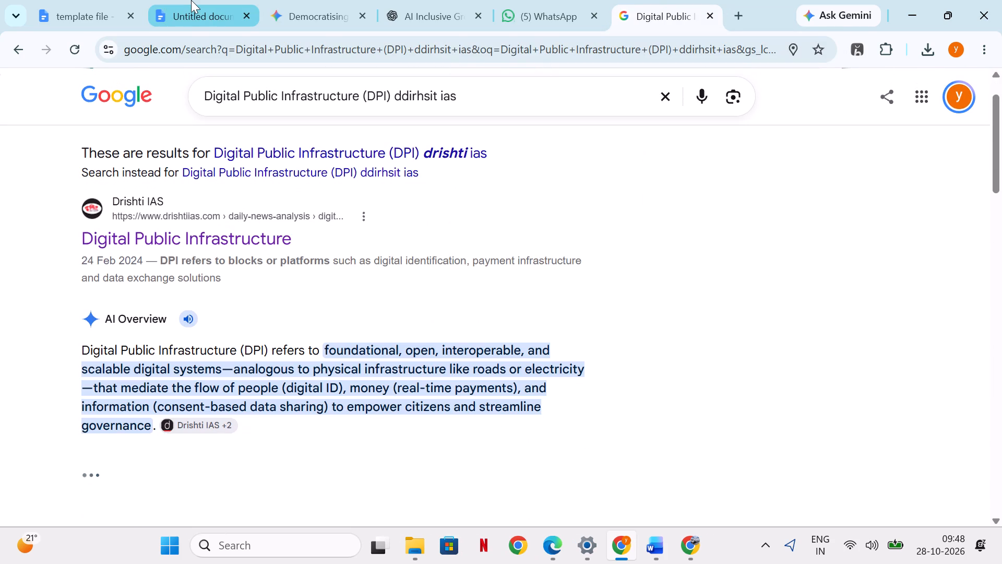
pyautogui.hotkey('ctrl', 'k')
pyautogui.hotkey('ctrl', 'v')
pyautogui.hotkey('ctrl', 'Return')
# Copy "Micro, Small, and Medium Enterprises (MSMEs)" from the Transforming MSMEs sub-bullet and search Google for it with Drishti IAS.
pyautogui.scroll(-2, 381, 208)
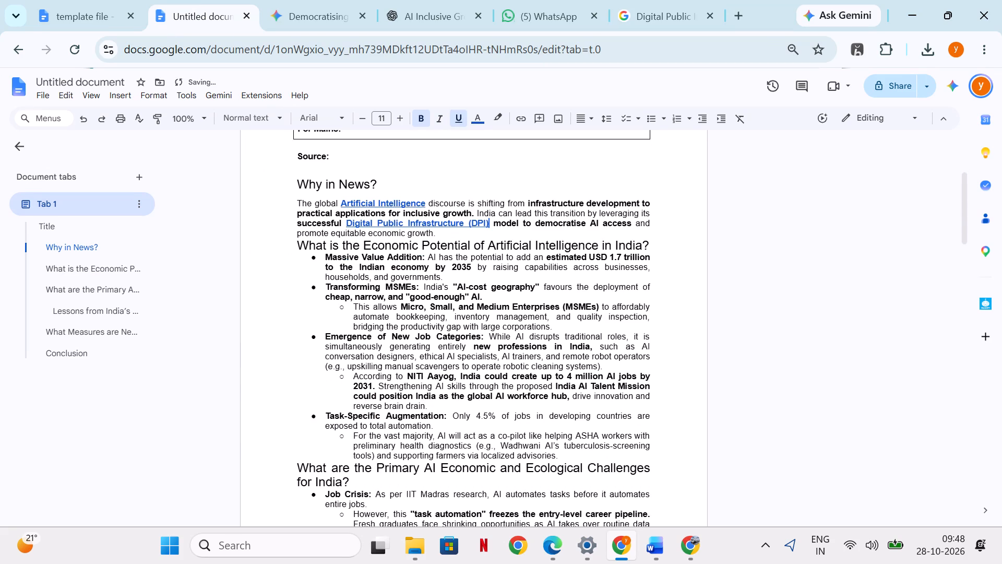
pyautogui.click(472, 285)
pyautogui.scroll(-1, 472, 285)
pyautogui.click(455, 265)
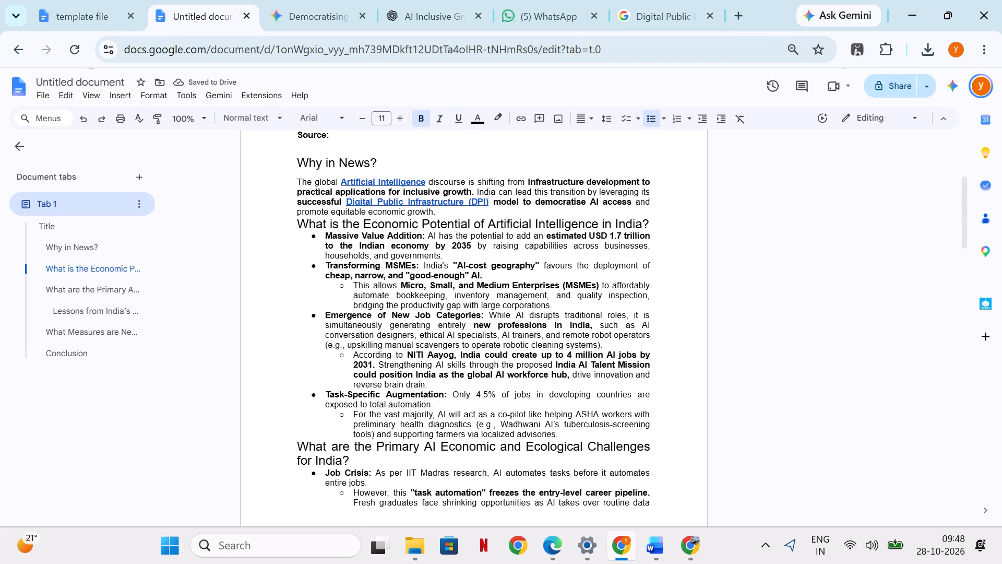
pyautogui.moveTo(402, 283); pyautogui.dragTo(600, 286)
pyautogui.hotkey('ctrl', 'c')
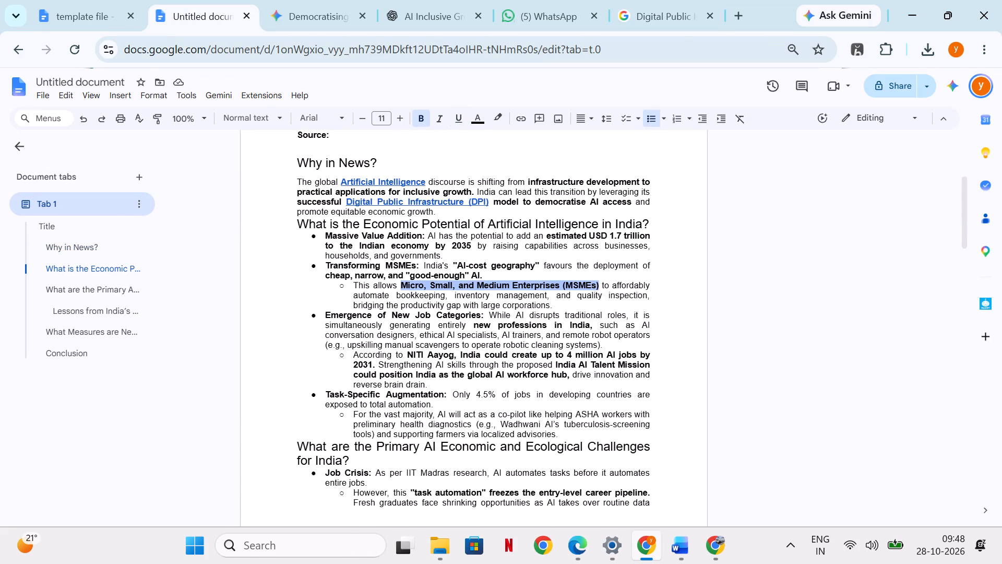
pyautogui.keyDown('ctrl'); pyautogui.click(649, 0); pyautogui.keyUp('ctrl')
pyautogui.keyDown('ctrl'); pyautogui.click(647, 49); pyautogui.keyUp('ctrl')
pyautogui.hotkey('ctrl', 'v')
pyautogui.press('space')
pyautogui.write('dirshit ias')
pyautogui.press('Return')
pyautogui.scroll(-2, 158, 243)
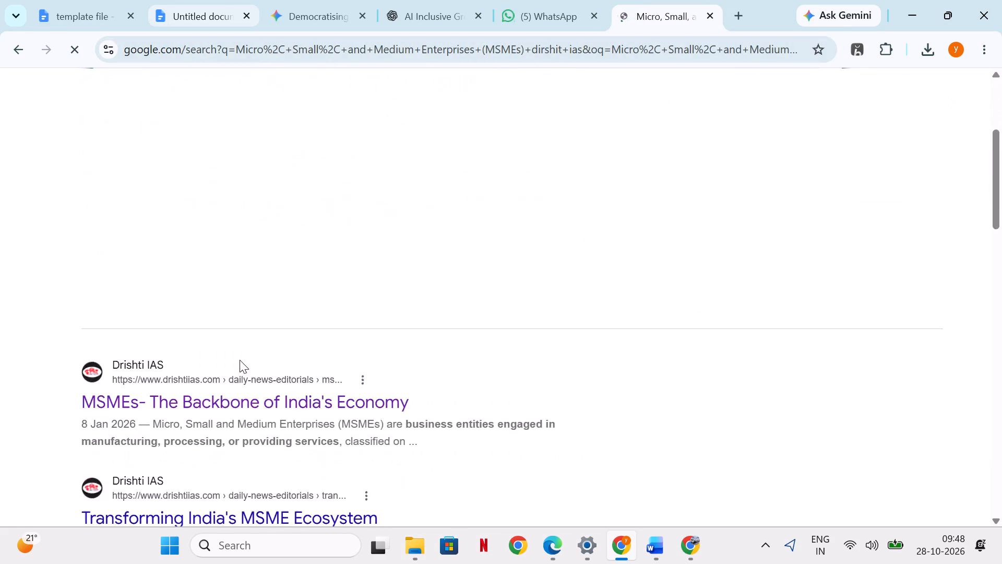
# Link "Micro, Small, and Medium Enterprises (MSMEs)" in the Transforming MSMEs sub-bullet to the Drishti IAS "MSMEs- The Backbone of India's Economy" search result.
pyautogui.scroll(-1, 240, 360)
pyautogui.rightClick(182, 355)
pyautogui.moveTo(217, 313); pyautogui.dragTo(223, 307)
pyautogui.click(166, 0)
pyautogui.hotkey('ctrl', 'k')
pyautogui.hotkey('ctrl', 'v')
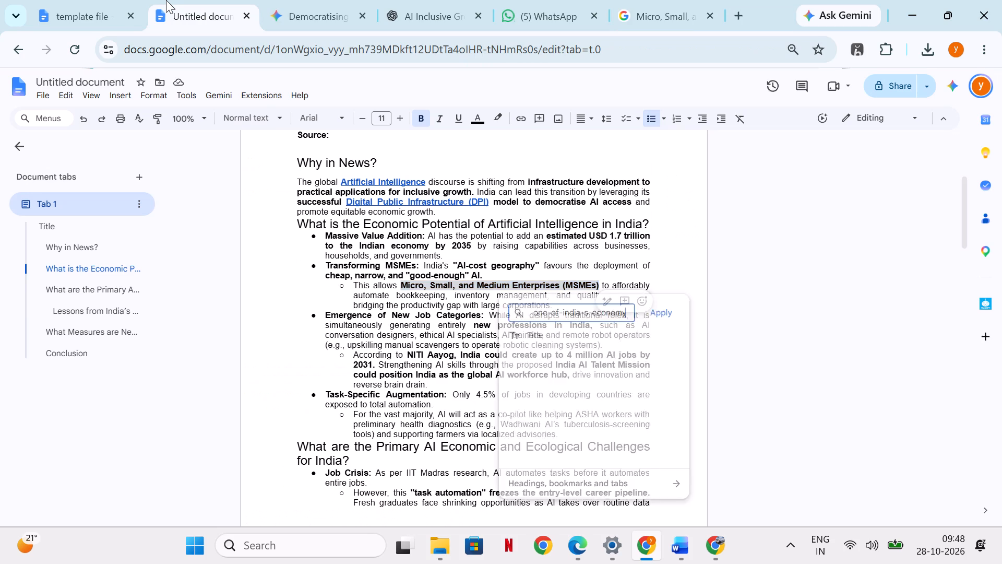
pyautogui.hotkey('ctrl', 'Return')
# Search Google in a new tab for "anthurium noida office space" and look through the results.
pyautogui.click(734, 15)
pyautogui.write('althiru')
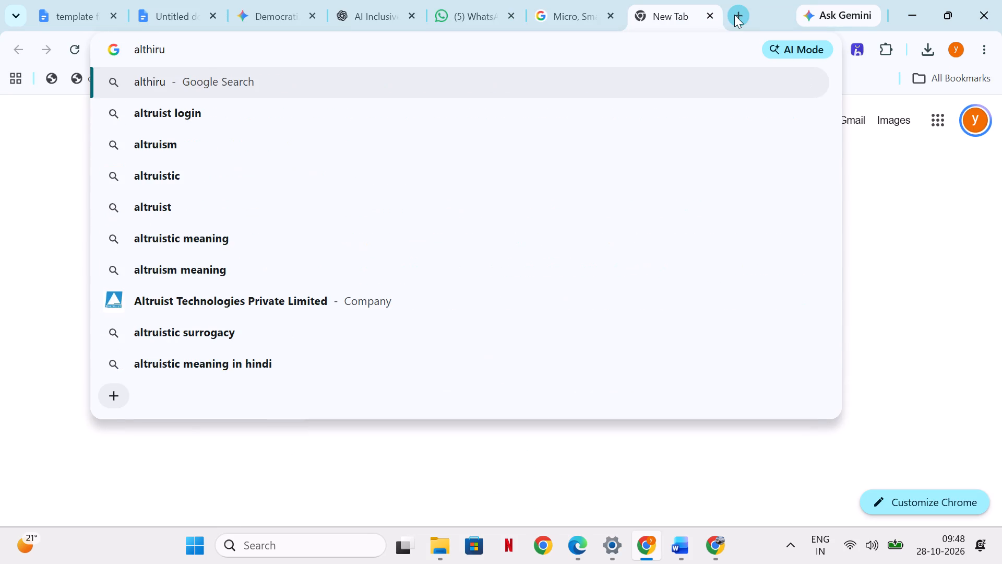
pyautogui.write('um noida')
pyautogui.press('space')
pyautogui.press('Down')
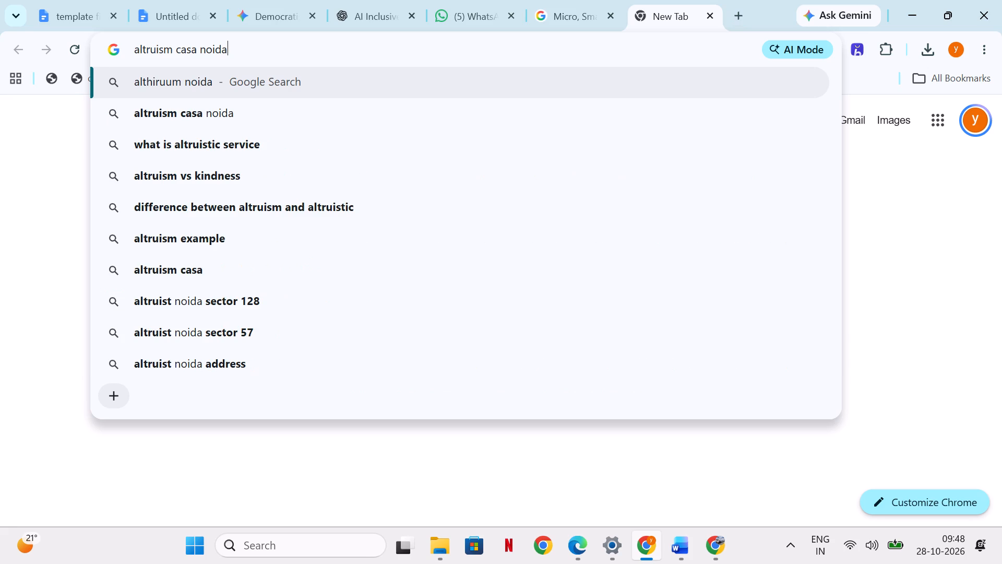
pyautogui.hotkey('ctrl', 'z')
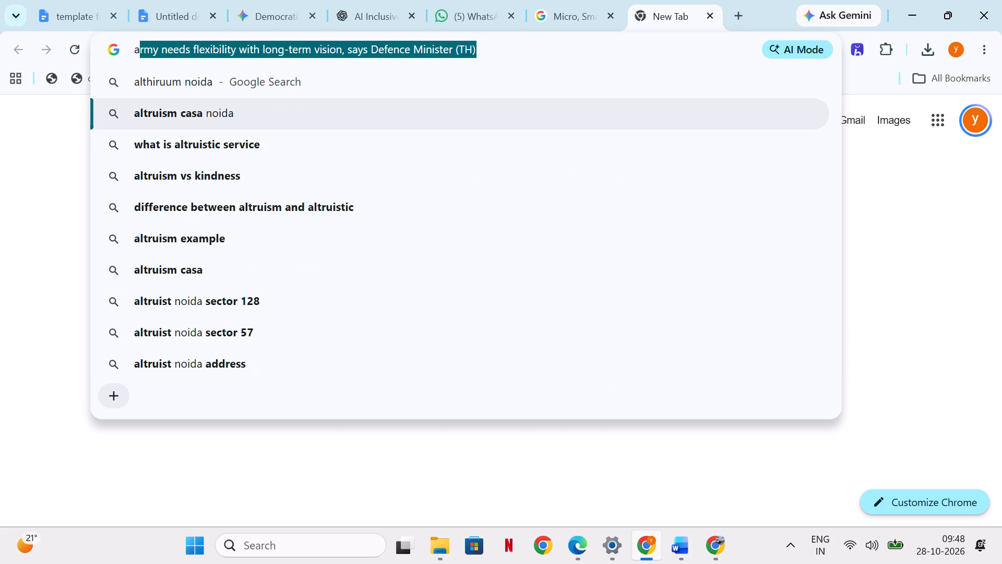
pyautogui.press('BackSpace')
pyautogui.write('lthirium noida')
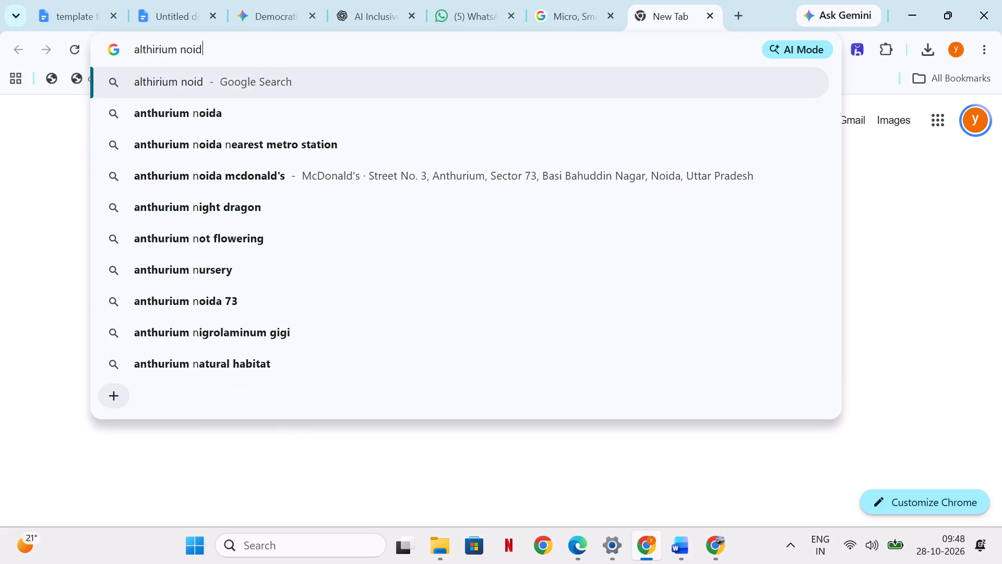
pyautogui.press('space')
pyautogui.press('o')
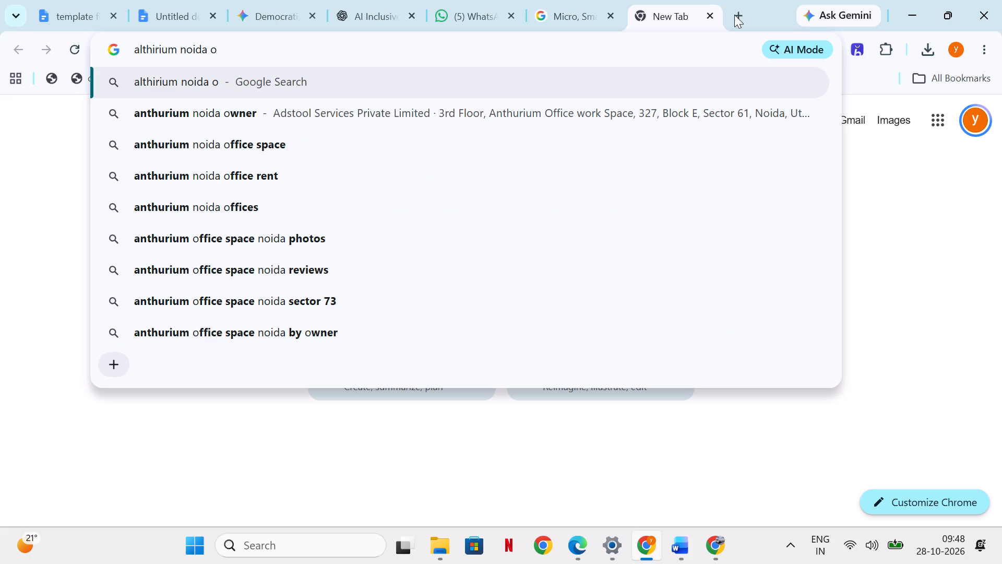
pyautogui.press('Down')
pyautogui.press('Down')
pyautogui.press('Return')
pyautogui.scroll(-1, 407, 160)
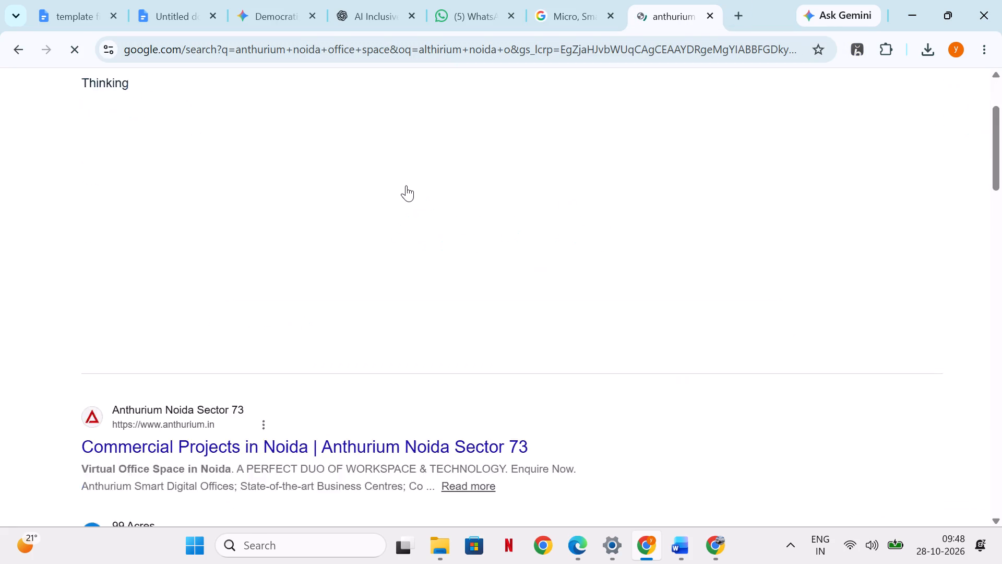
pyautogui.scroll(-1, 406, 185)
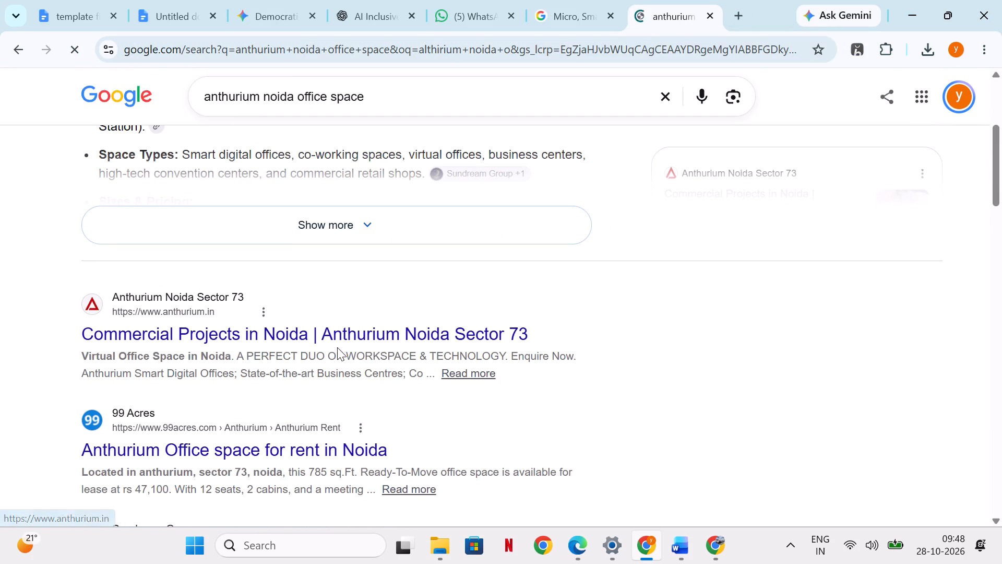
pyautogui.scroll(-1, 337, 347)
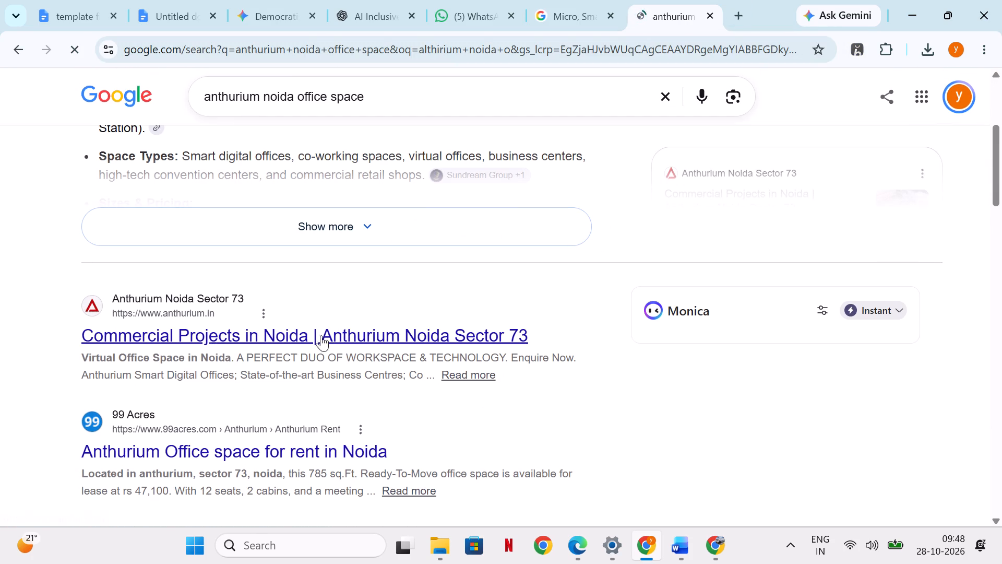
# Copy "anthurium" from the 99 Acres result's description and search Google for it.
pyautogui.moveTo(138, 471); pyautogui.dragTo(193, 481)
pyautogui.hotkey('ctrl', 'c')
pyautogui.click(360, 47)
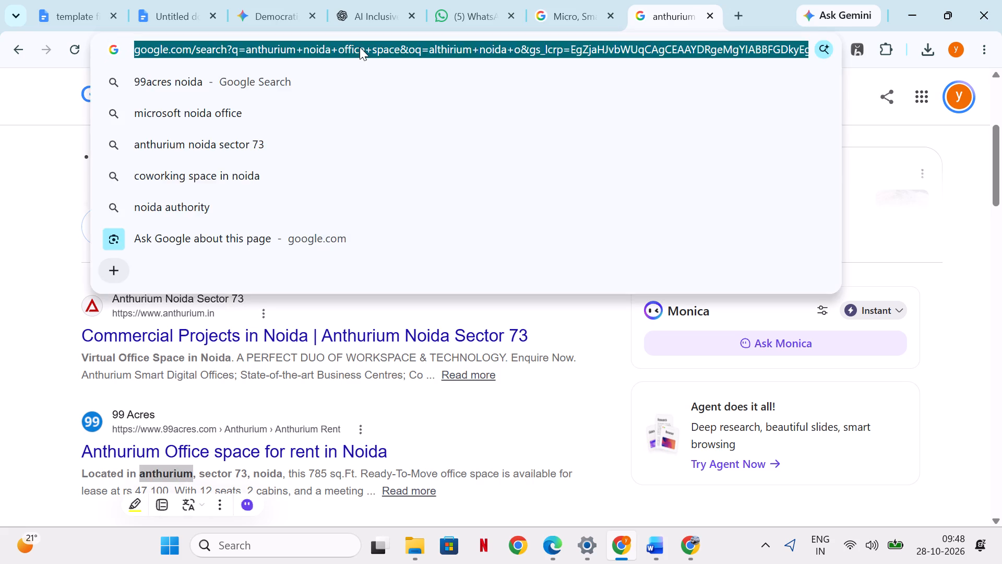
pyautogui.hotkey('ctrl', 'v')
pyautogui.press('Return')
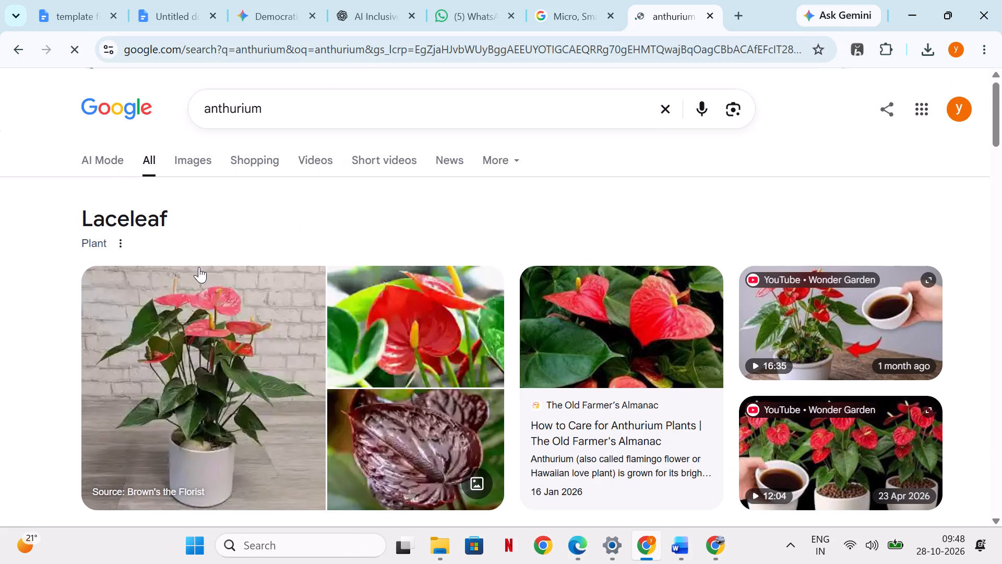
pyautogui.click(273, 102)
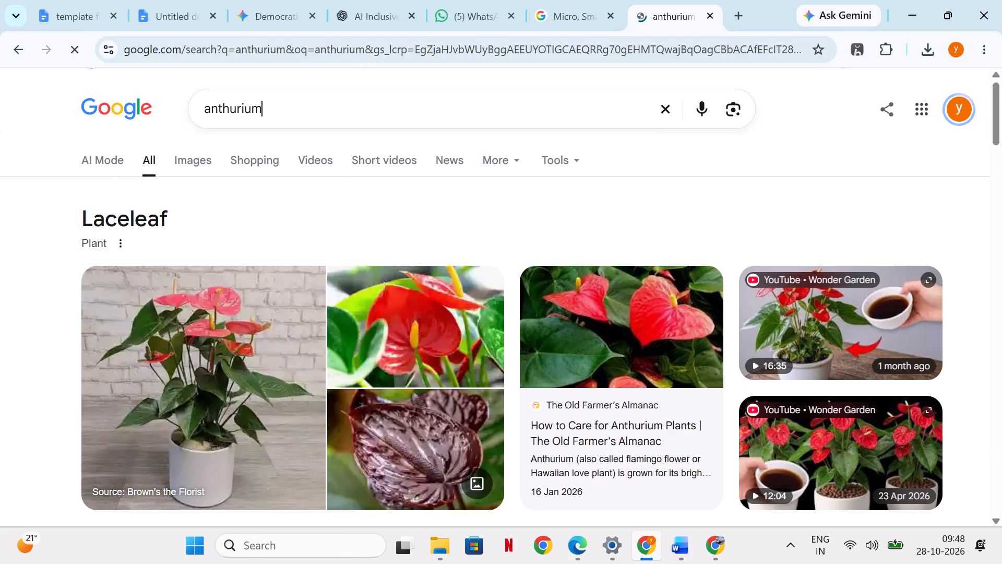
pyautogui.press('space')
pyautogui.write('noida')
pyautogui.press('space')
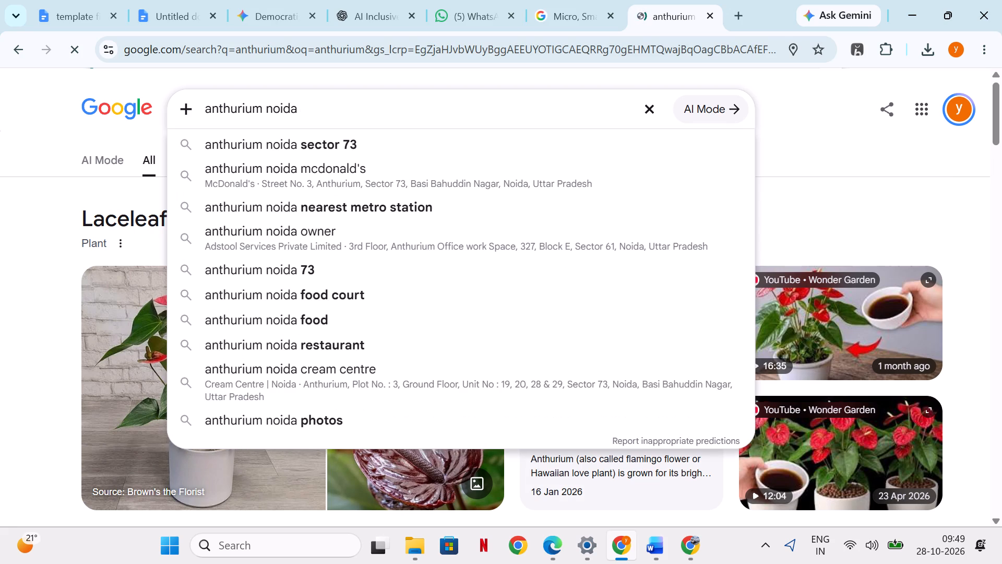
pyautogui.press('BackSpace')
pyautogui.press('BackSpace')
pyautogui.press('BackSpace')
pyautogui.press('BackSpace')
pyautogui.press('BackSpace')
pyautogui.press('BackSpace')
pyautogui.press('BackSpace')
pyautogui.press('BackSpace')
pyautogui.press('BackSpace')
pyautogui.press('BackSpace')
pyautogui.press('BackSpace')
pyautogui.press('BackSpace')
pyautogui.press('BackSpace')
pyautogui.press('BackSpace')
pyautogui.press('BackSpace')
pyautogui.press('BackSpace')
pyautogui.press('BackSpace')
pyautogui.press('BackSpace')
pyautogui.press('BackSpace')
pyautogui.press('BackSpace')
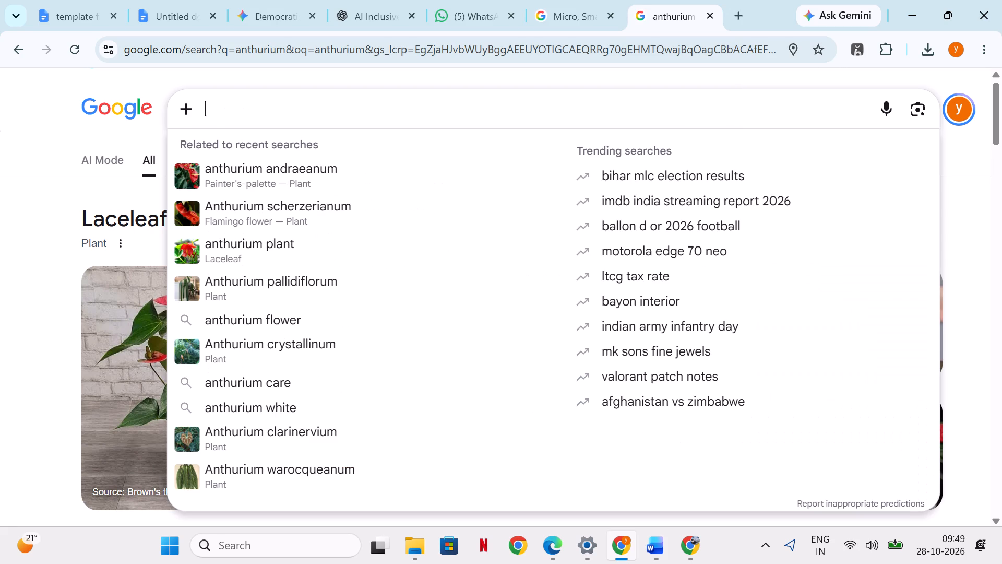
# Search Google for "it offices in noida" and examine the listed places and web results.
pyautogui.write('it offices in n')
pyautogui.press('Down')
pyautogui.press('Return')
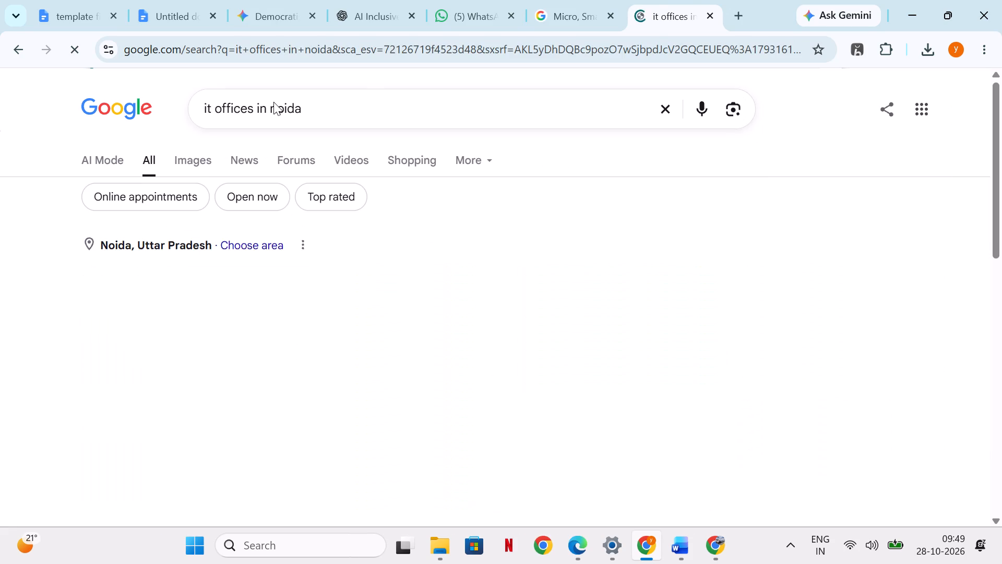
pyautogui.scroll(-1, 0, 523)
pyautogui.scroll(2, 0, 523)
pyautogui.scroll(-1, 0, 523)
pyautogui.scroll(-3, 79, 439)
pyautogui.scroll(-1, 149, 383)
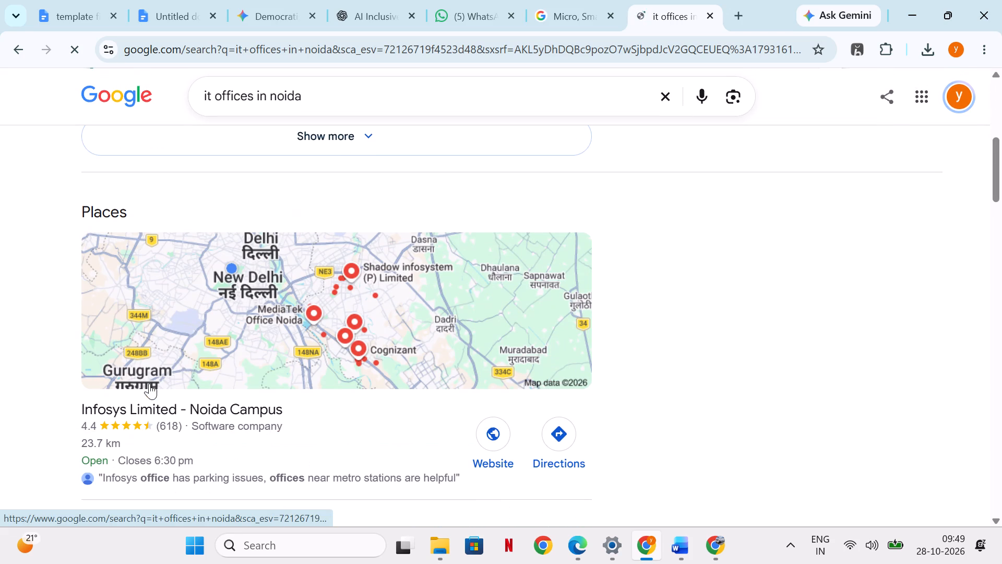
pyautogui.scroll(-2, 166, 423)
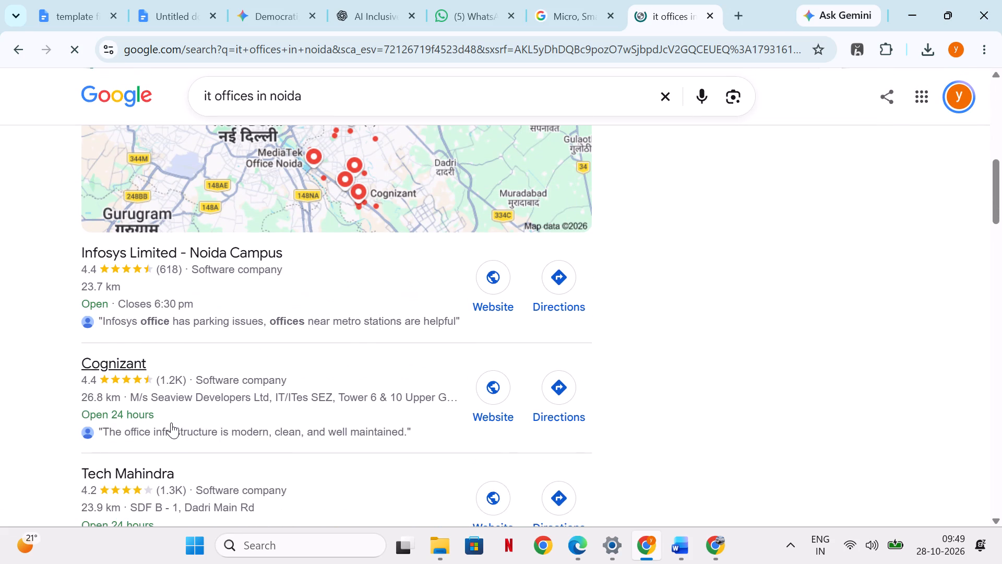
pyautogui.scroll(-4, 171, 422)
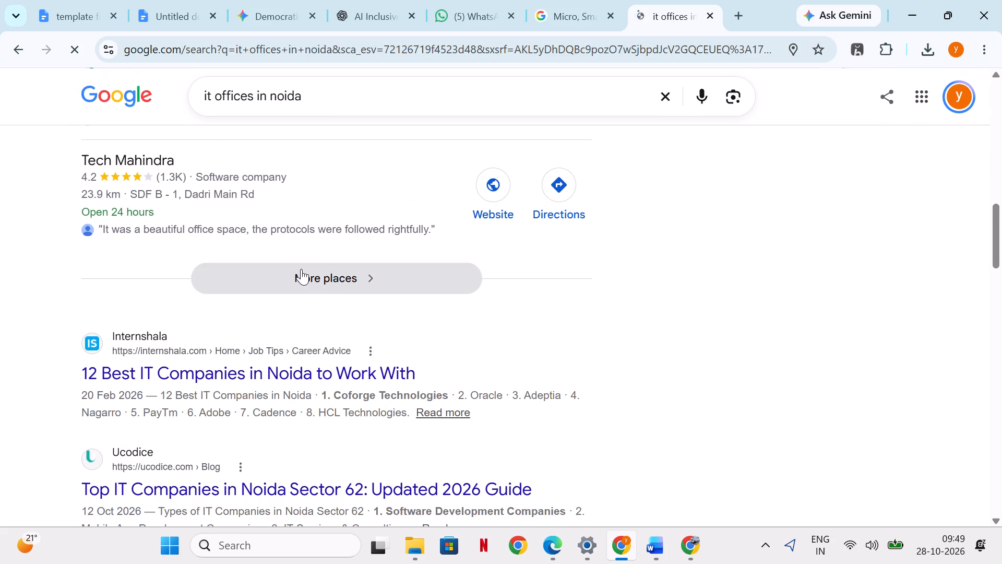
# Open the full list of places for the Noida IT office search and examine the companies listed.
pyautogui.click(301, 269)
pyautogui.scroll(-1, 225, 306)
pyautogui.scroll(3, 225, 306)
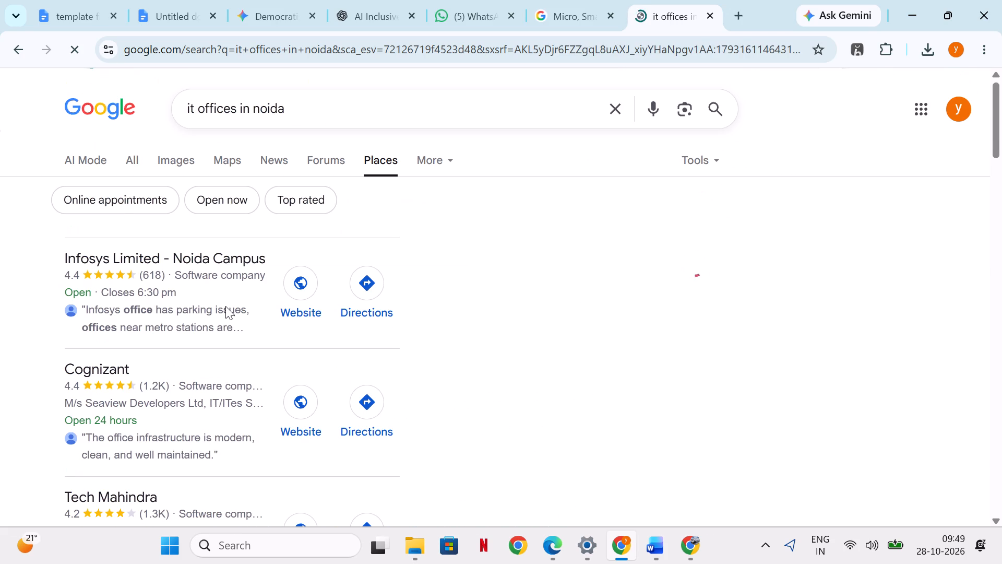
pyautogui.scroll(-3, 225, 307)
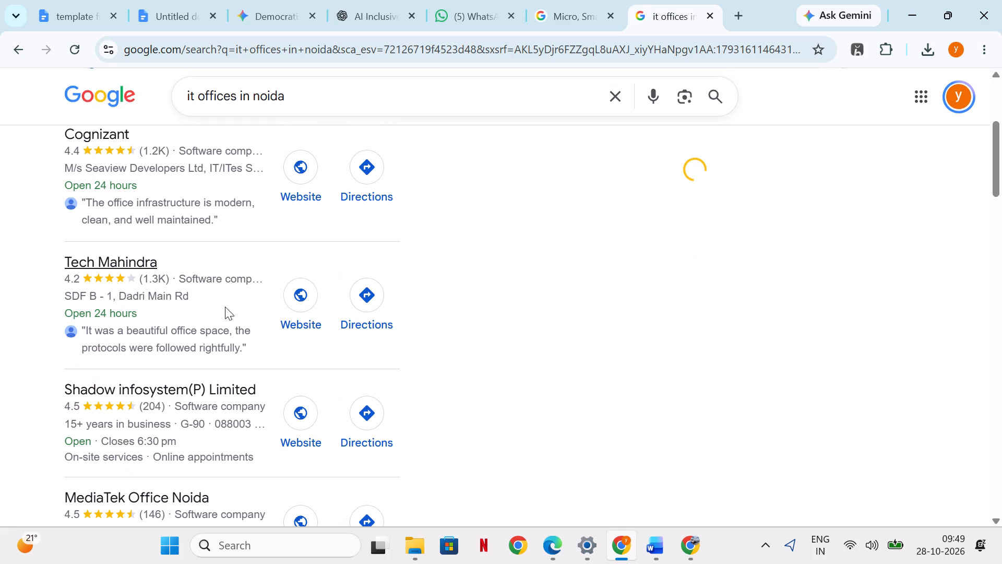
pyautogui.scroll(-2, 225, 307)
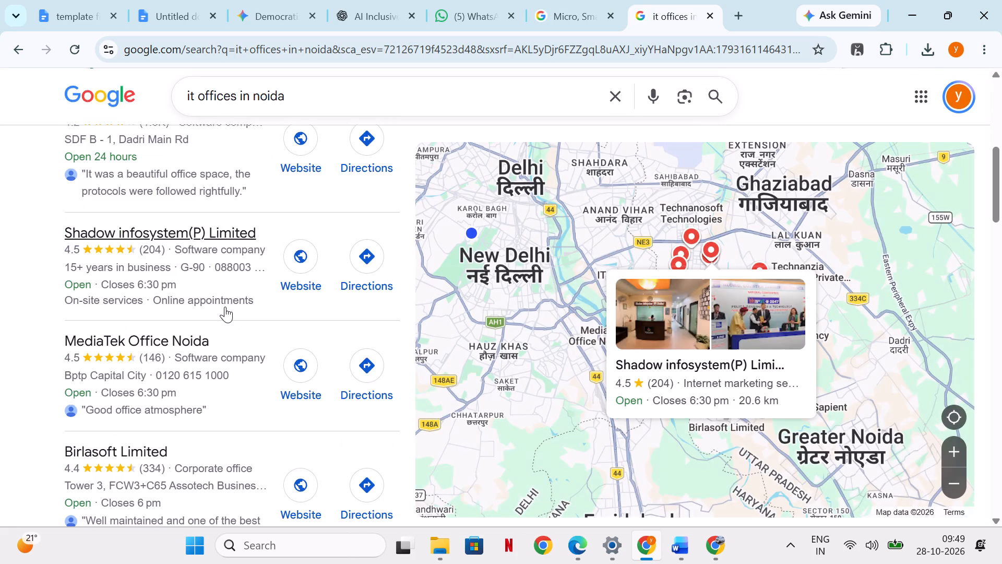
pyautogui.scroll(-2, 225, 307)
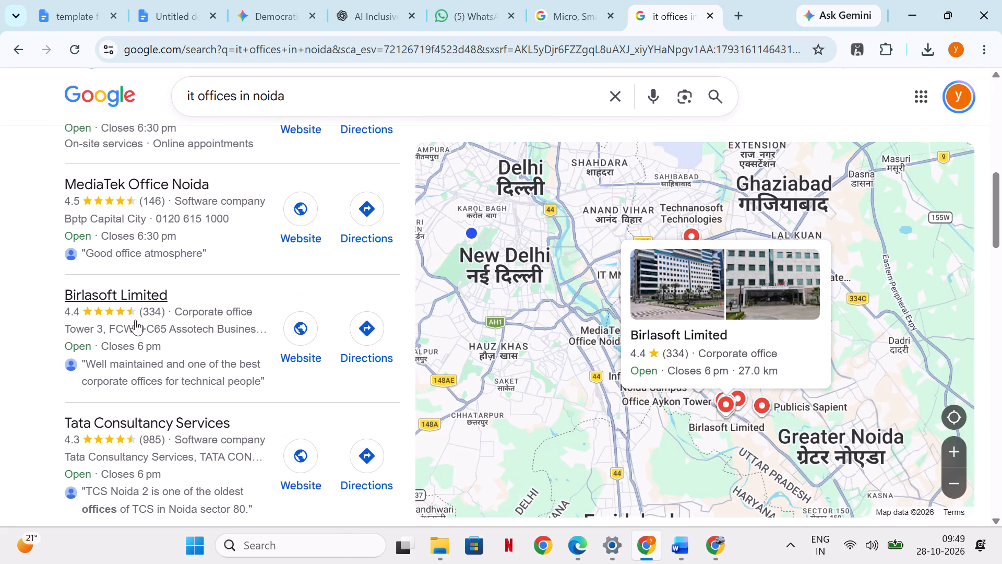
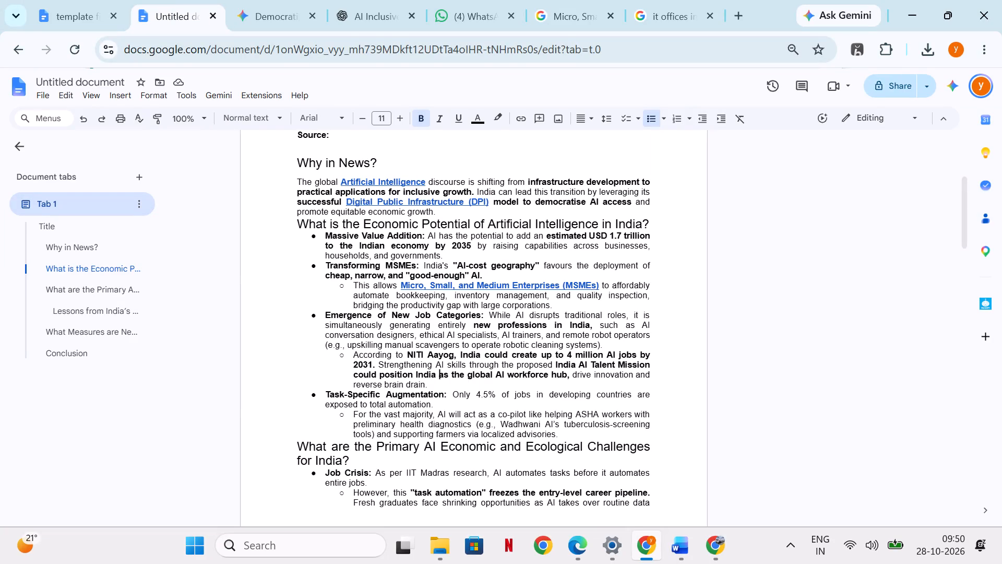
# Copy "India AI Talent Mission" from the job categories point and enter it as a Google search query, followed by "di".
pyautogui.click(567, 357)
pyautogui.moveTo(554, 367); pyautogui.dragTo(646, 366)
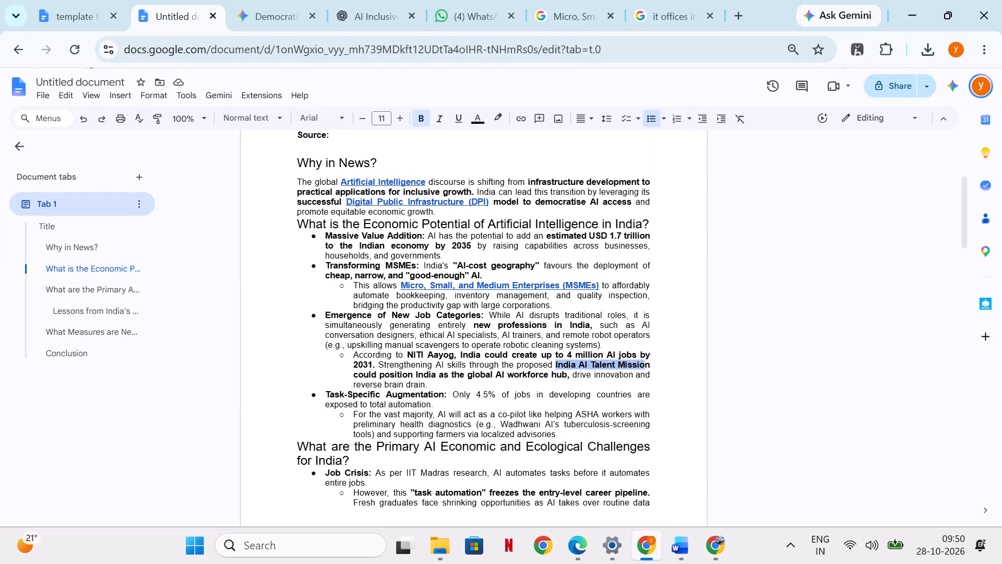
pyautogui.moveTo(646, 366); pyautogui.dragTo(651, 366)
pyautogui.hotkey('ctrl', 'c')
pyautogui.keyDown('ctrl'); pyautogui.click(583, 0); pyautogui.keyUp('ctrl')
pyautogui.keyDown('ctrl'); pyautogui.click(581, 48); pyautogui.keyUp('ctrl')
pyautogui.hotkey('ctrl', 'v')
pyautogui.press('space')
pyautogui.write('di')
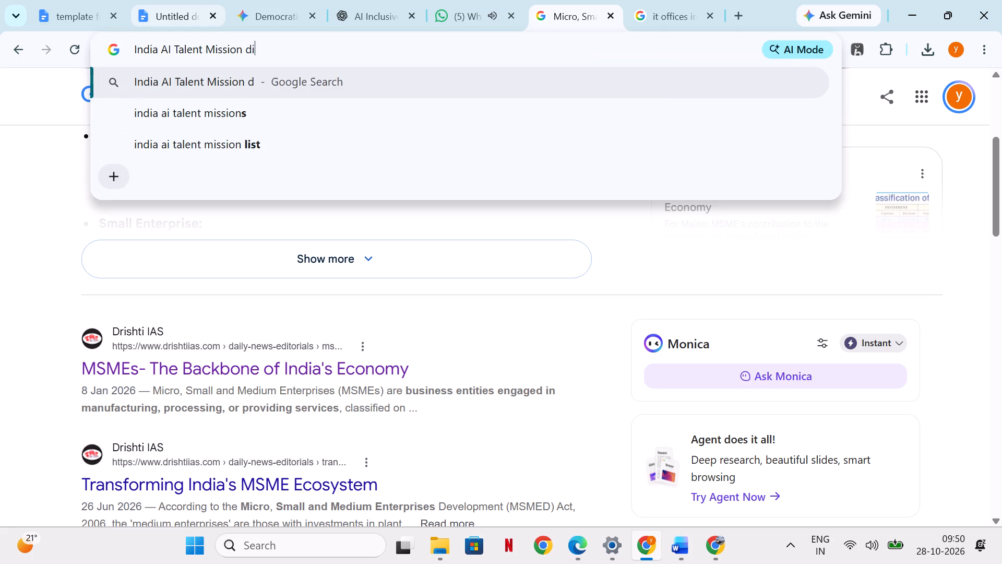
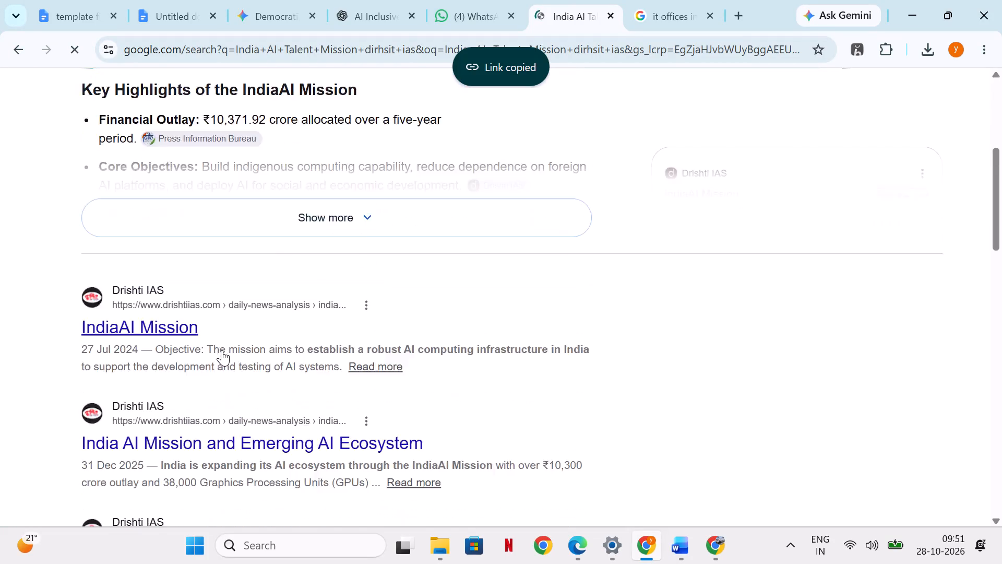
# Remove "dirhsit ias" from the Google query and search for "India AI Talent Mission" alone.
pyautogui.scroll(1, 222, 350)
pyautogui.scroll(-1, 223, 351)
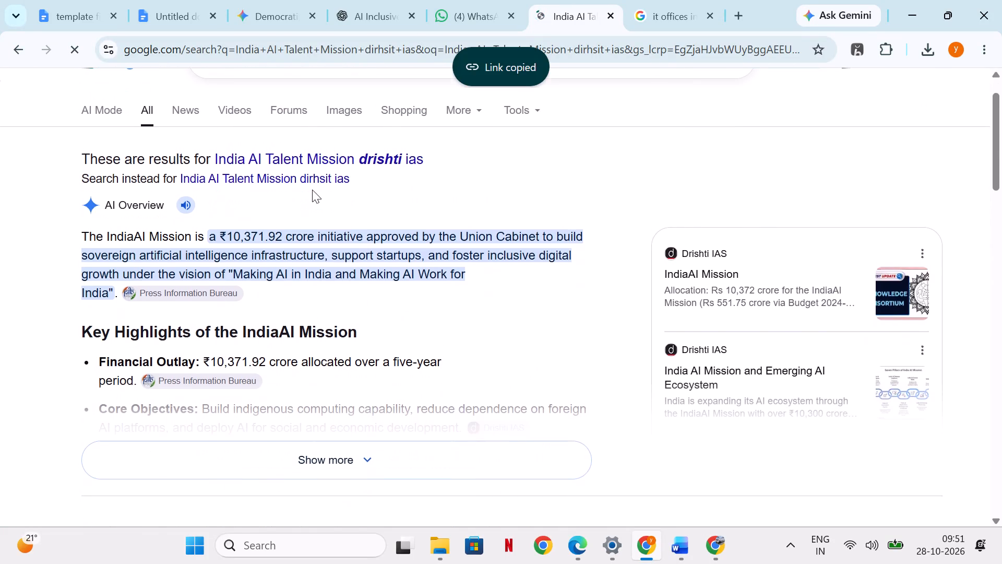
pyautogui.scroll(1, 305, 110)
pyautogui.moveTo(333, 114); pyautogui.dragTo(410, 118)
pyautogui.press('BackSpace')
pyautogui.press('Return')
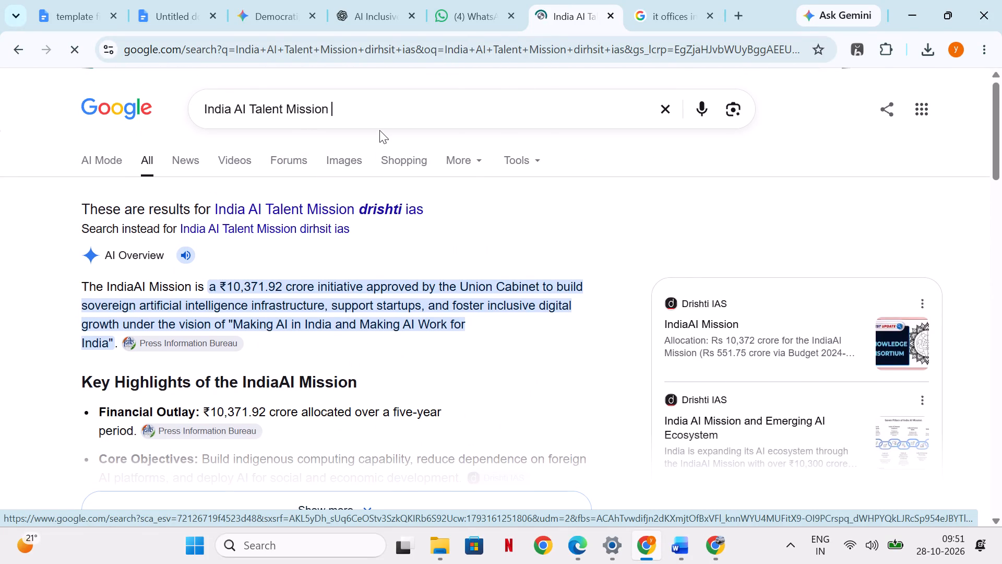
# Examine the search results for a page suitable as the link target for India AI Talent Mission.
pyautogui.scroll(-3, 272, 176)
pyautogui.scroll(1, 275, 196)
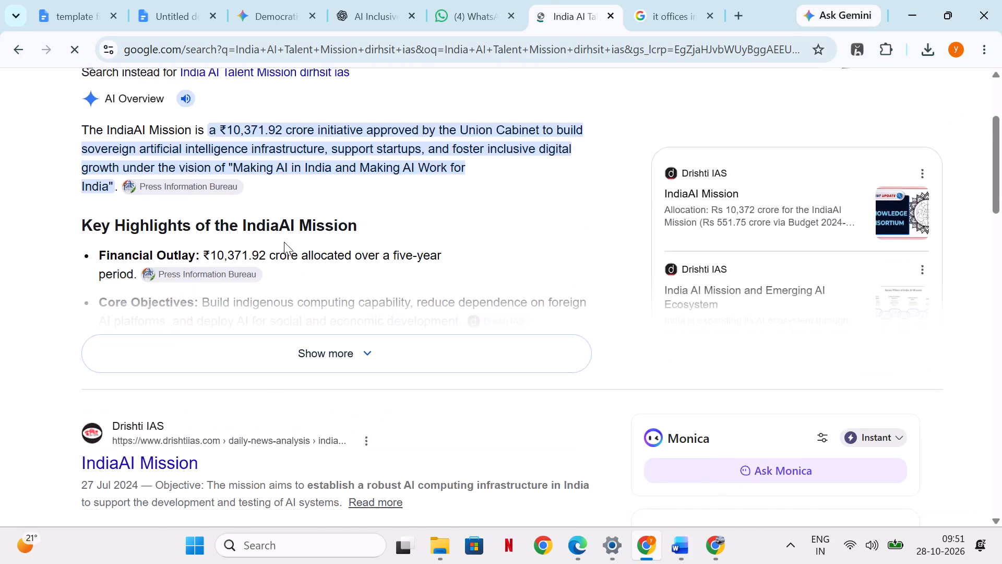
pyautogui.scroll(-1, 284, 245)
pyautogui.scroll(1, 284, 251)
pyautogui.scroll(-3, 284, 251)
pyautogui.scroll(2, 284, 251)
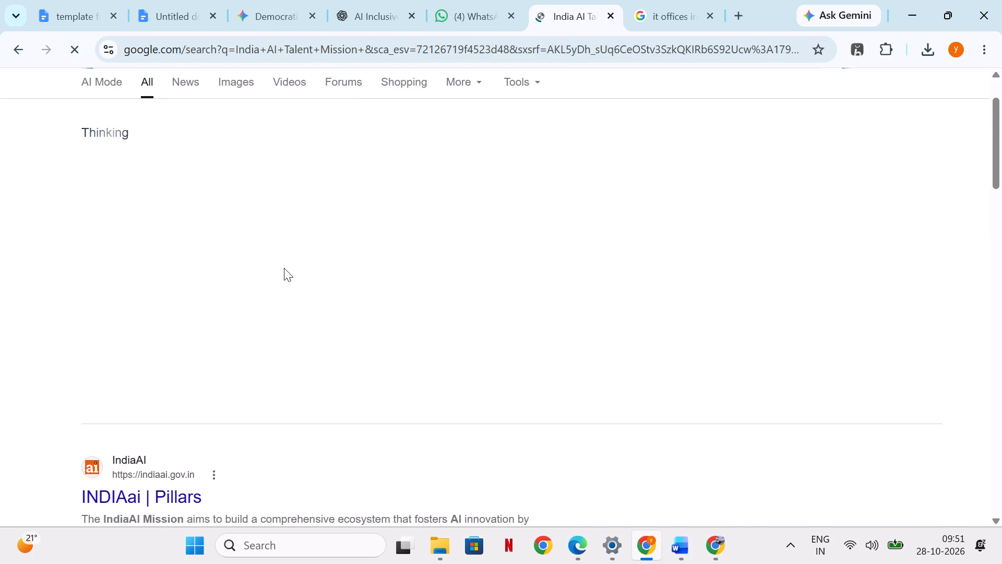
pyautogui.scroll(-3, 279, 287)
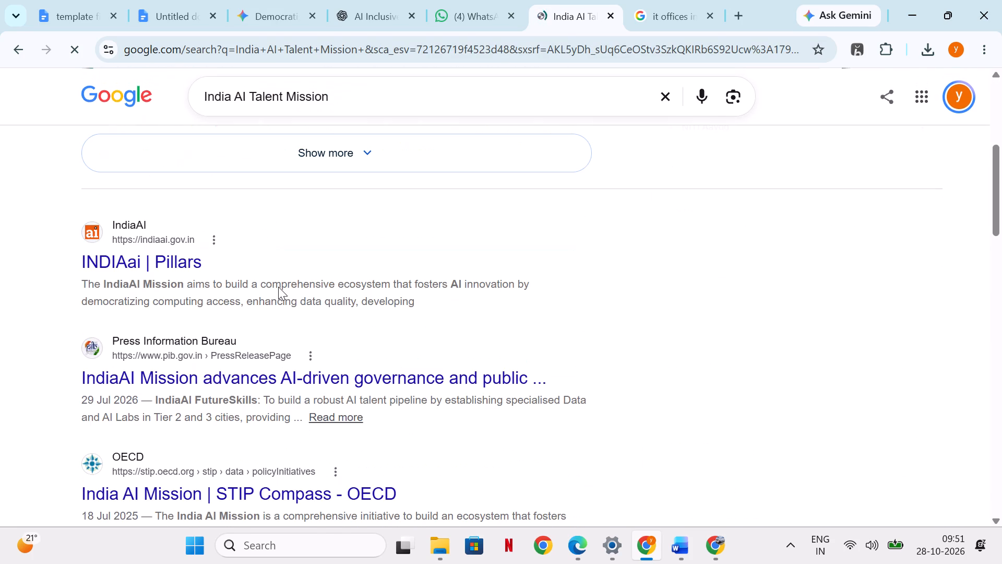
pyautogui.scroll(-3, 278, 287)
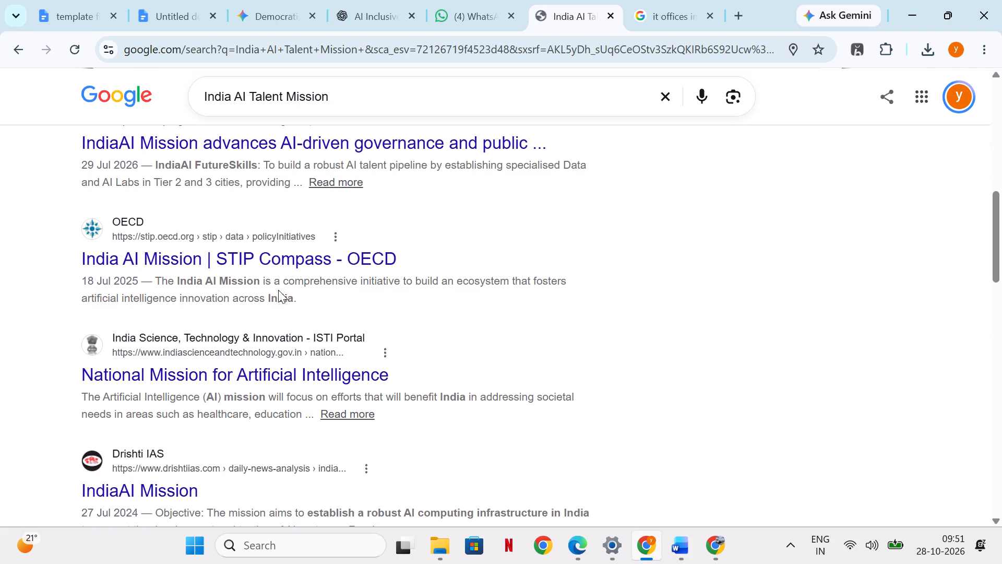
pyautogui.scroll(-5, 278, 290)
pyautogui.scroll(1, 278, 291)
pyautogui.scroll(-5, 278, 291)
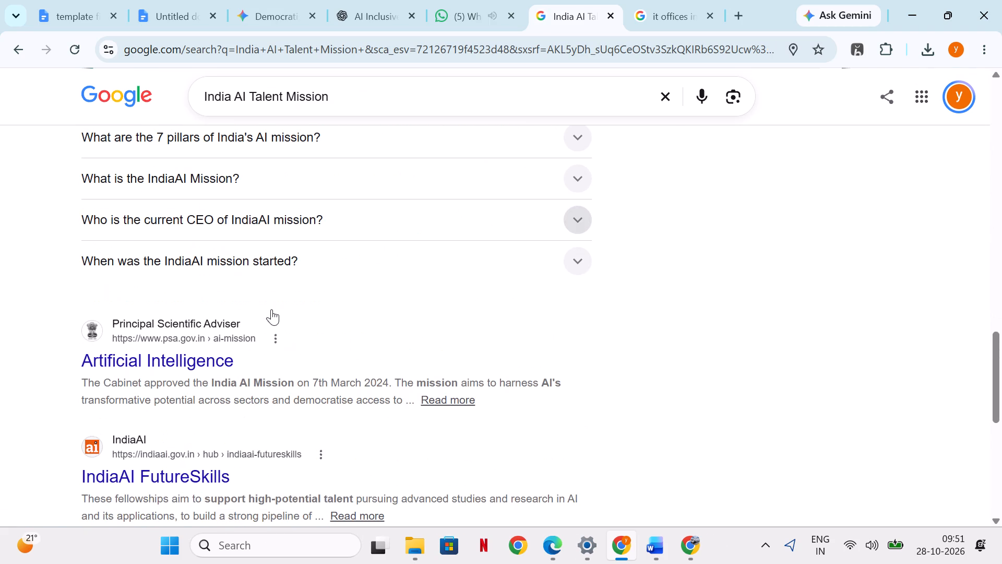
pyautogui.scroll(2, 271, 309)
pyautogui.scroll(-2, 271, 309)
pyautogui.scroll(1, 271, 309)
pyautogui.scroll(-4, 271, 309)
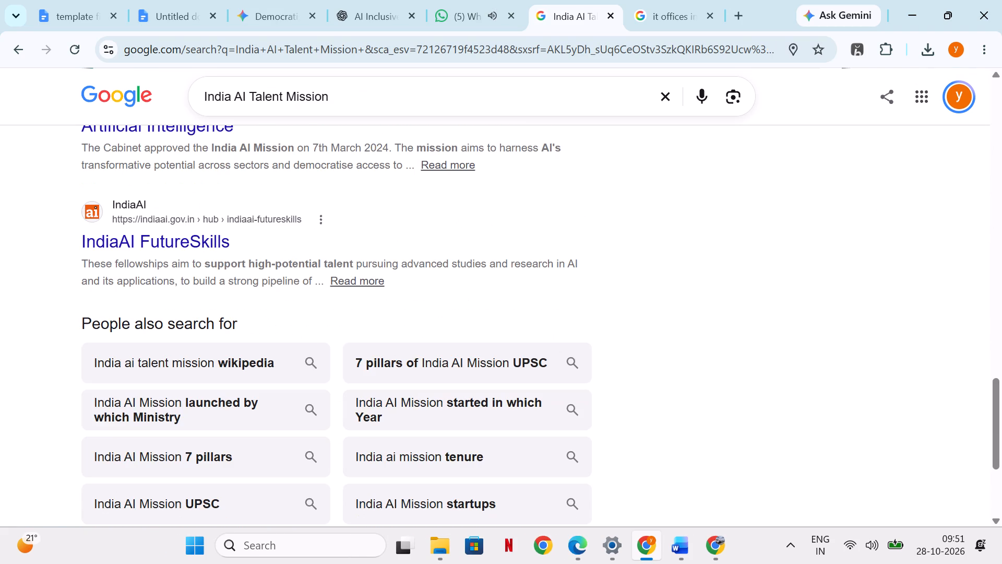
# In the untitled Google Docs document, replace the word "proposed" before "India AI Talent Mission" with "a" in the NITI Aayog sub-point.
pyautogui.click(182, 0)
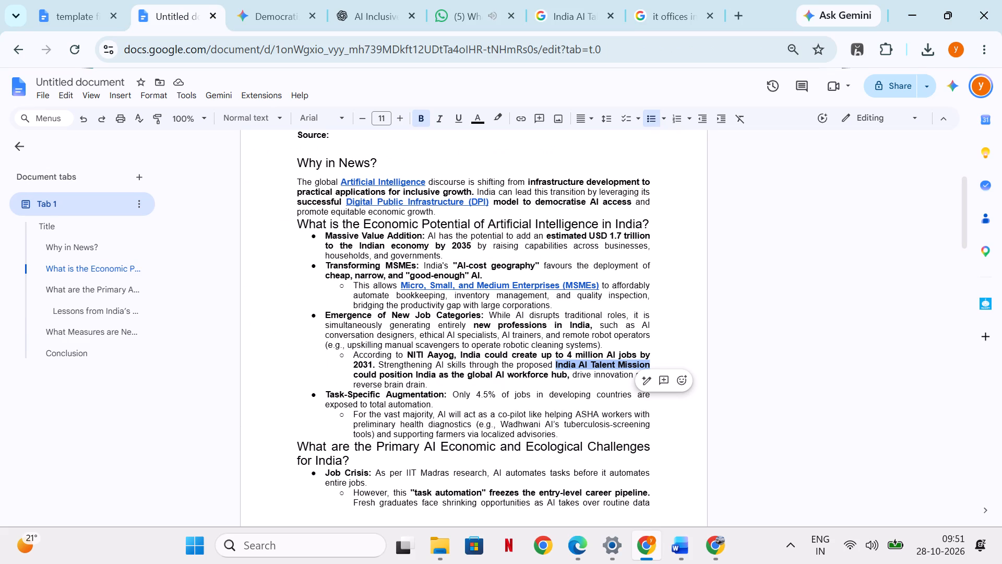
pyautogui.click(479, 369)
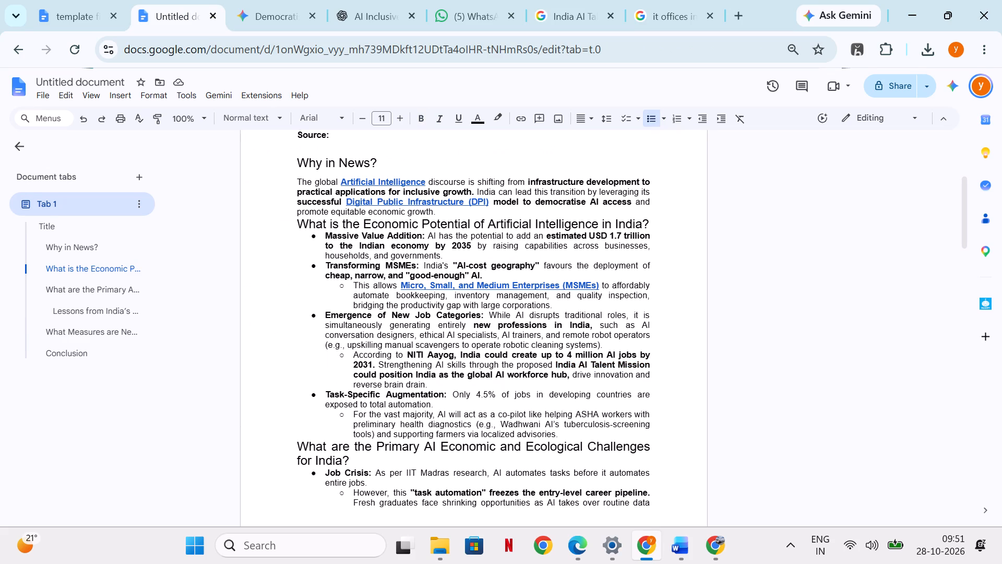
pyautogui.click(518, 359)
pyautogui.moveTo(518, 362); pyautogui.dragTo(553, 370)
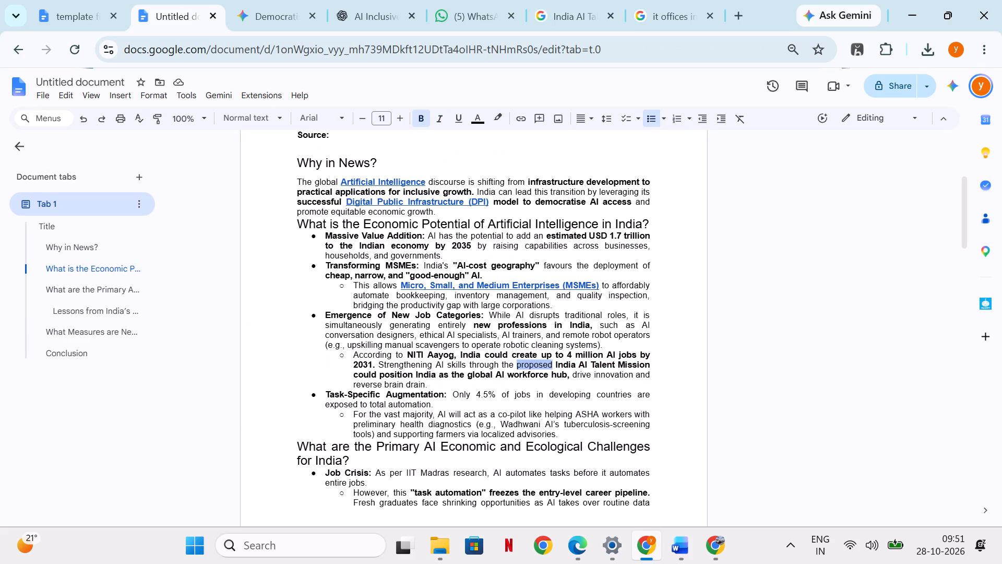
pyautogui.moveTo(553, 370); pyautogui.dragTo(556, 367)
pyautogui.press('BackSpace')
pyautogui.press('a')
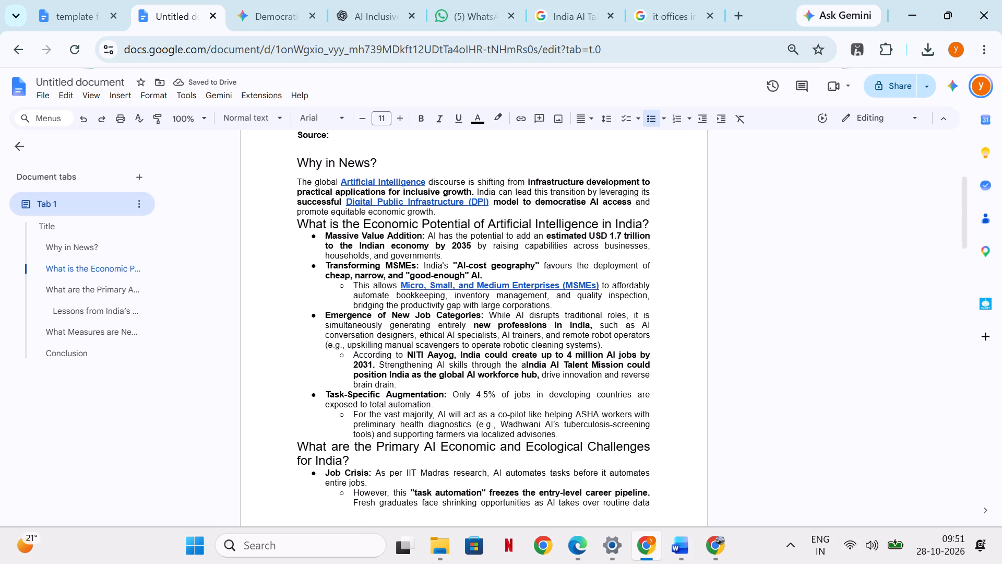
# Cut the phrase from "through the" to "India AI Talent Mission" so the sentence reads "Strengthening AI skills could position India as the global AI workforce hub".
pyautogui.moveTo(470, 362); pyautogui.dragTo(623, 366)
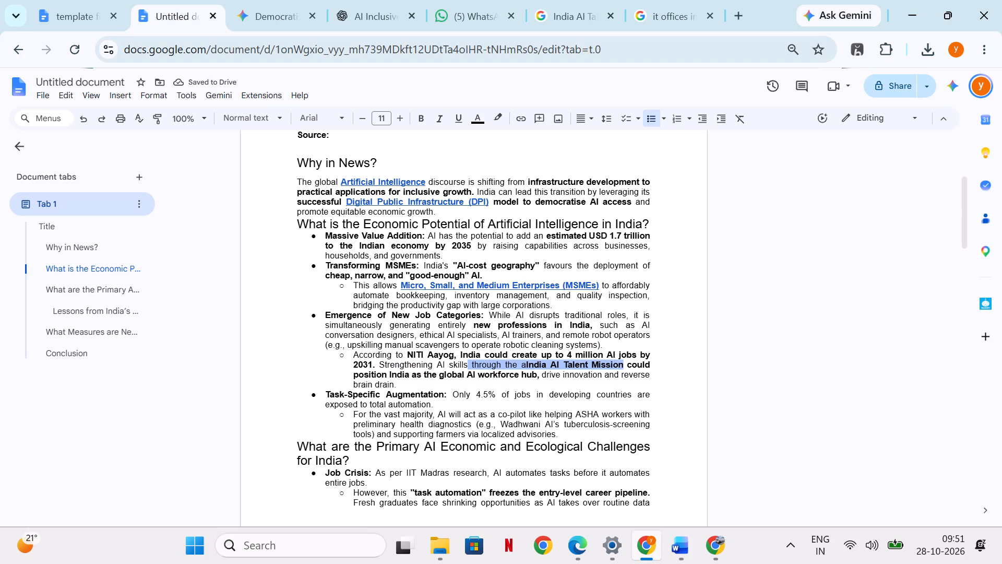
pyautogui.moveTo(623, 366); pyautogui.dragTo(623, 366)
pyautogui.press('BackSpace')
pyautogui.press('Right')
pyautogui.press('Right')
pyautogui.press('BackSpace')
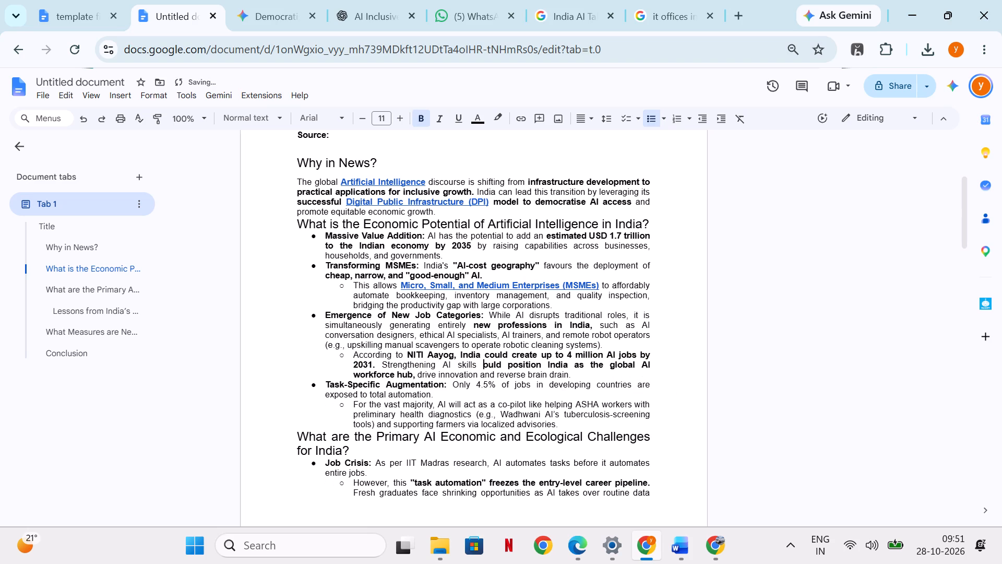
pyautogui.hotkey('ctrl', 'z')
pyautogui.press('Left')
pyautogui.press('BackSpace')
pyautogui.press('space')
pyautogui.click(486, 391)
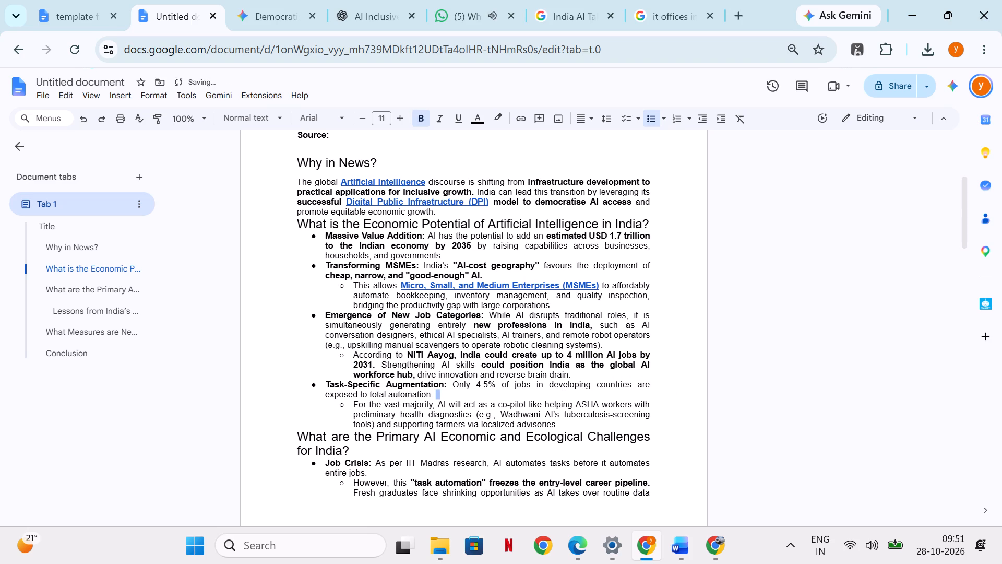
pyautogui.click(473, 389)
pyautogui.click(497, 410)
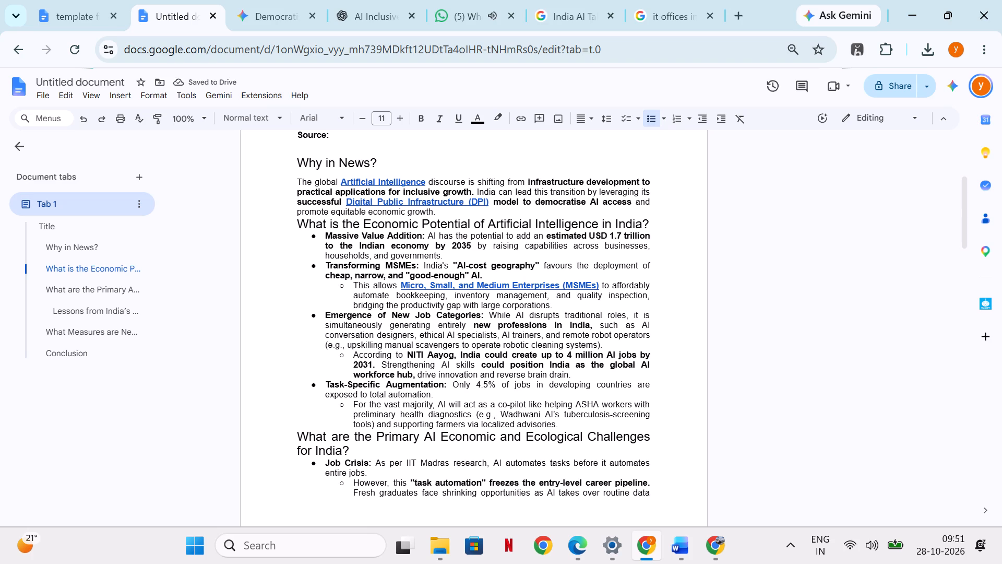
# Make "ASHA workers" bold in the sub-point under Task-Specific Augmentation.
pyautogui.moveTo(578, 406); pyautogui.dragTo(633, 405)
pyautogui.hotkey('ctrl', 'b')
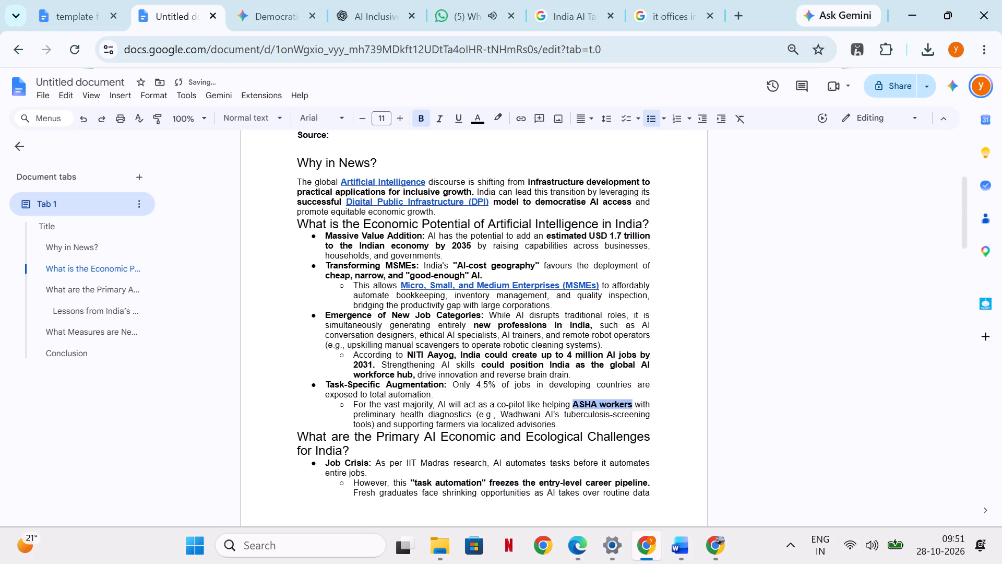
# Copy "ASHA workers" and enter it as a Google query in place of the IT offices search, followed by "dirshi".
pyautogui.hotkey('ctrl', 'c')
pyautogui.keyDown('ctrl'); pyautogui.click(661, 0); pyautogui.keyUp('ctrl')
pyautogui.keyDown('ctrl'); pyautogui.click(655, 56); pyautogui.keyUp('ctrl')
pyautogui.hotkey('ctrl', 'v')
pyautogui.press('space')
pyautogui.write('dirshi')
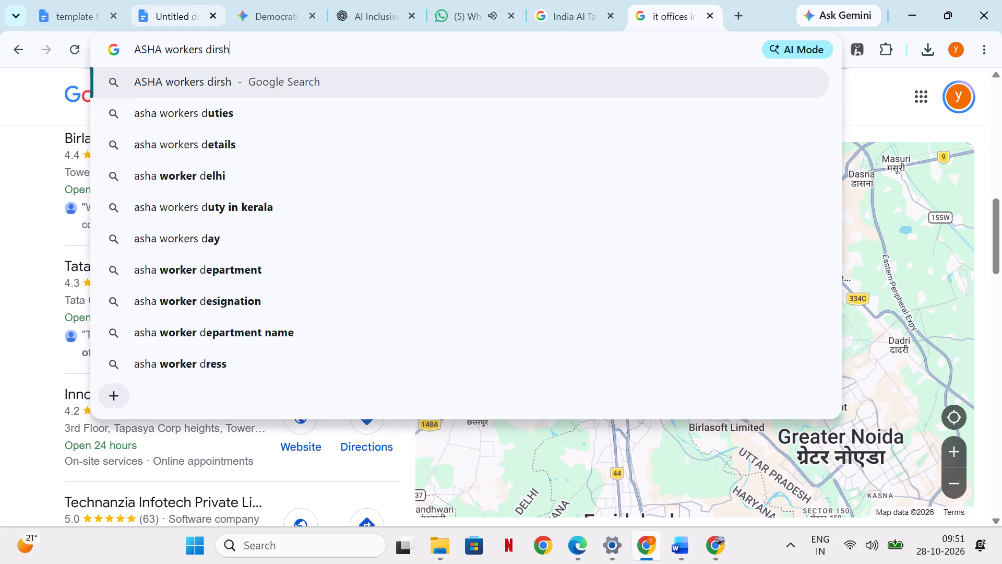
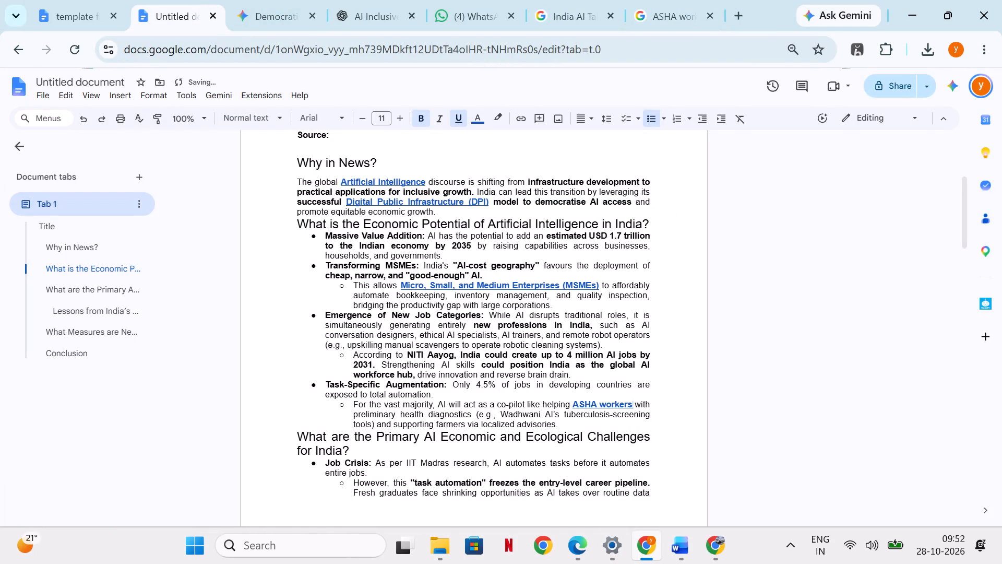
# Bold "Wadhwani AI's" in the sub-point on AI as a co-pilot under Task-Specific Augmentation.
pyautogui.moveTo(504, 414); pyautogui.dragTo(558, 416)
pyautogui.hotkey('ctrl', 'b')
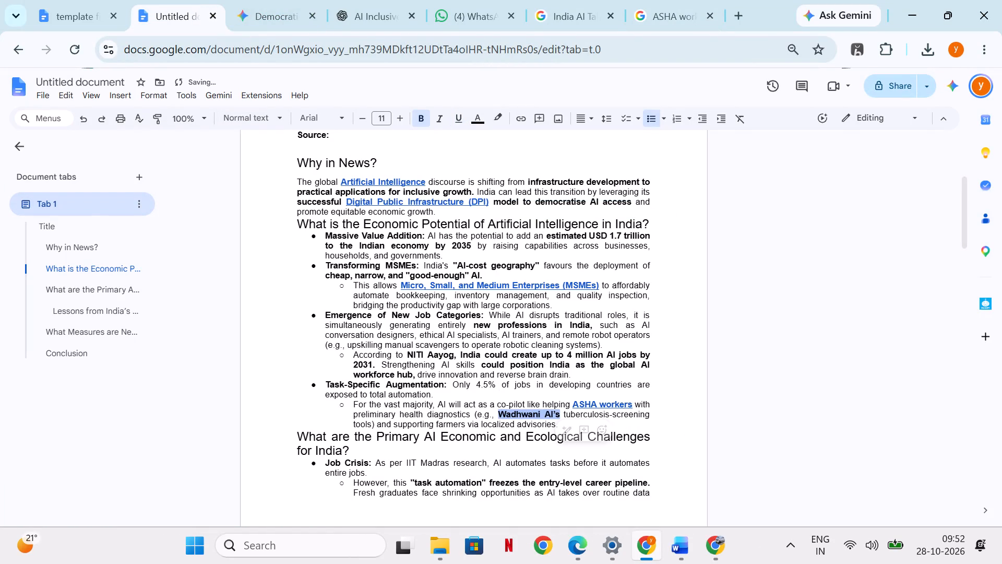
# Search Google for the copied "Wadhwani AI's" plus "dirhsit ias", check the results for a link target, and return to the article document.
pyautogui.hotkey('ctrl', 'c')
pyautogui.keyDown('ctrl'); pyautogui.click(677, 0); pyautogui.keyUp('ctrl')
pyautogui.keyDown('ctrl'); pyautogui.click(675, 52); pyautogui.keyUp('ctrl')
pyautogui.hotkey('ctrl', 'v')
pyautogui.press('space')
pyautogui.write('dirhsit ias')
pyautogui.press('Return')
pyautogui.scroll(-2, 291, 196)
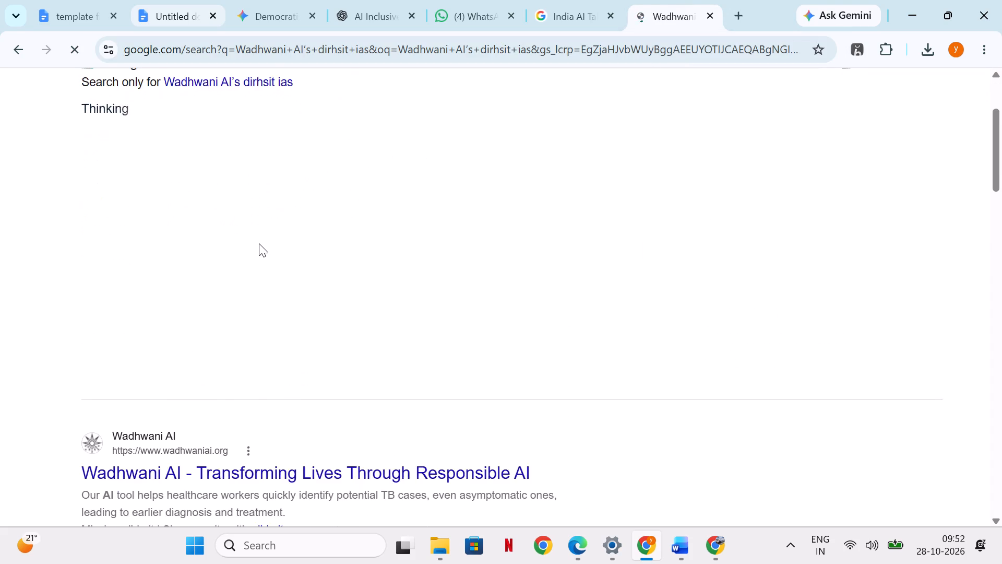
pyautogui.scroll(-3, 259, 243)
pyautogui.scroll(-1, 260, 343)
pyautogui.click(170, 16)
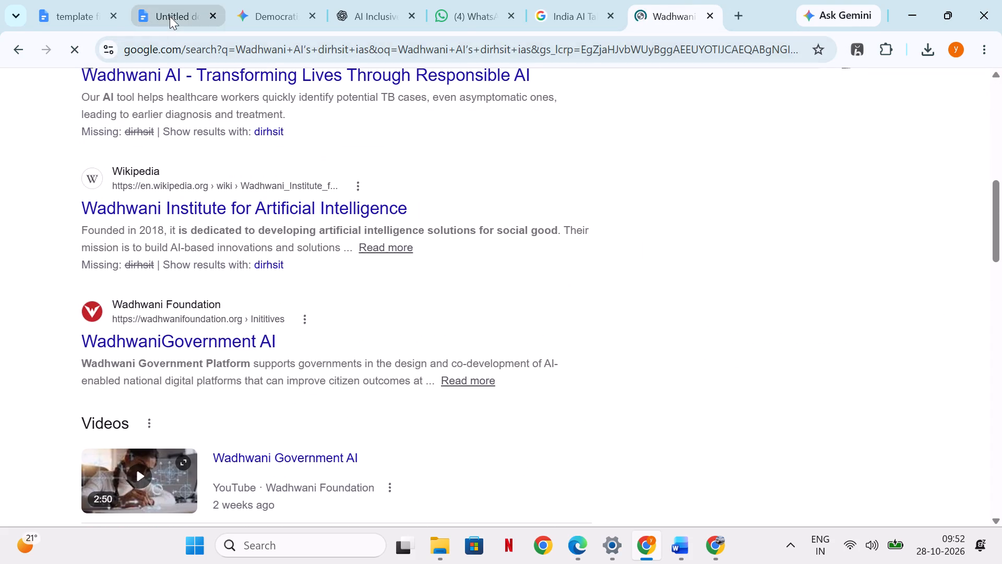
# Read through the draft's AI challenges section and the start of the DPI box for key terms still needing links.
pyautogui.scroll(-1, 489, 383)
pyautogui.click(475, 371)
pyautogui.scroll(-1, 475, 370)
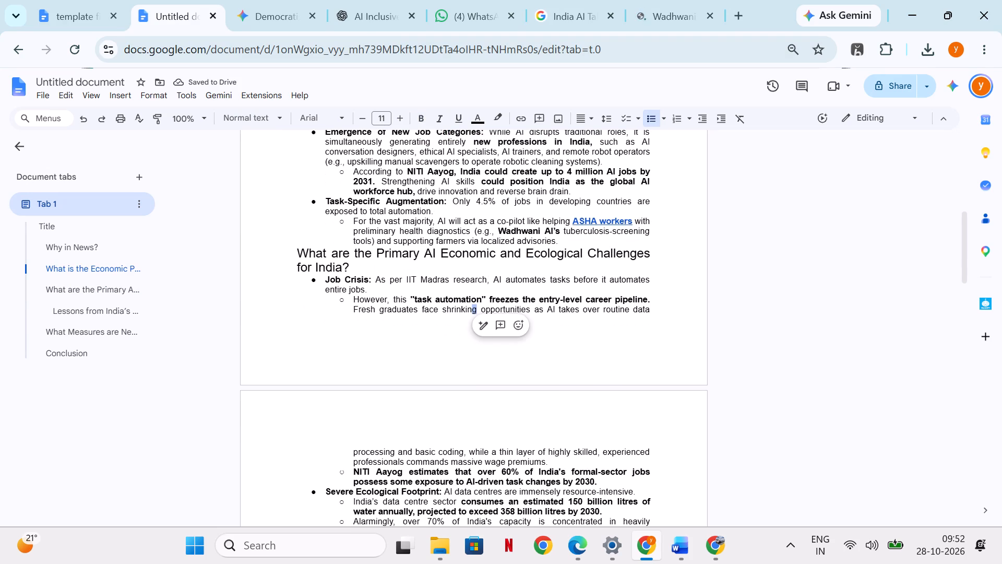
pyautogui.click(388, 309)
pyautogui.scroll(-1, 427, 312)
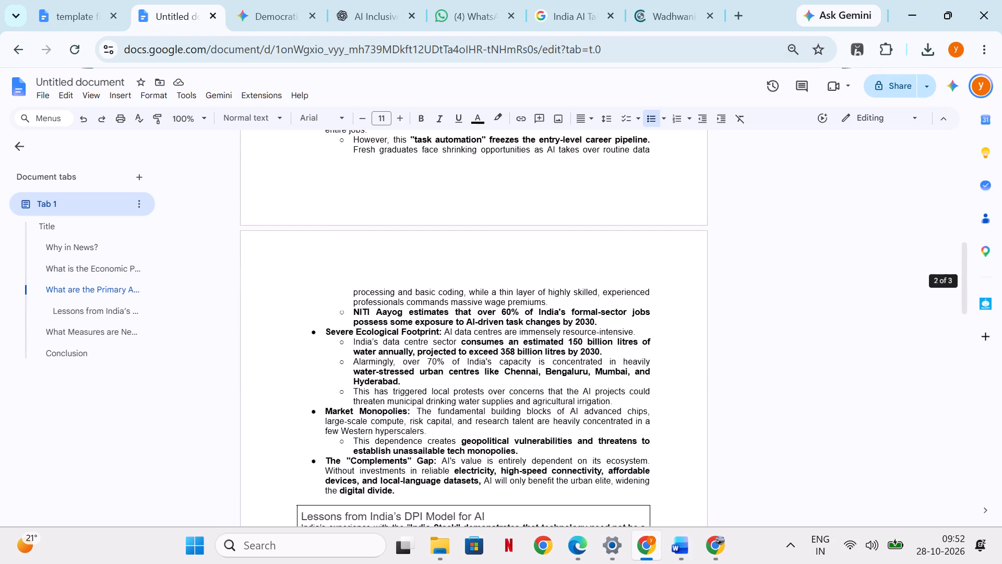
pyautogui.click(459, 323)
pyautogui.scroll(-1, 459, 323)
pyautogui.click(344, 256)
pyautogui.click(444, 286)
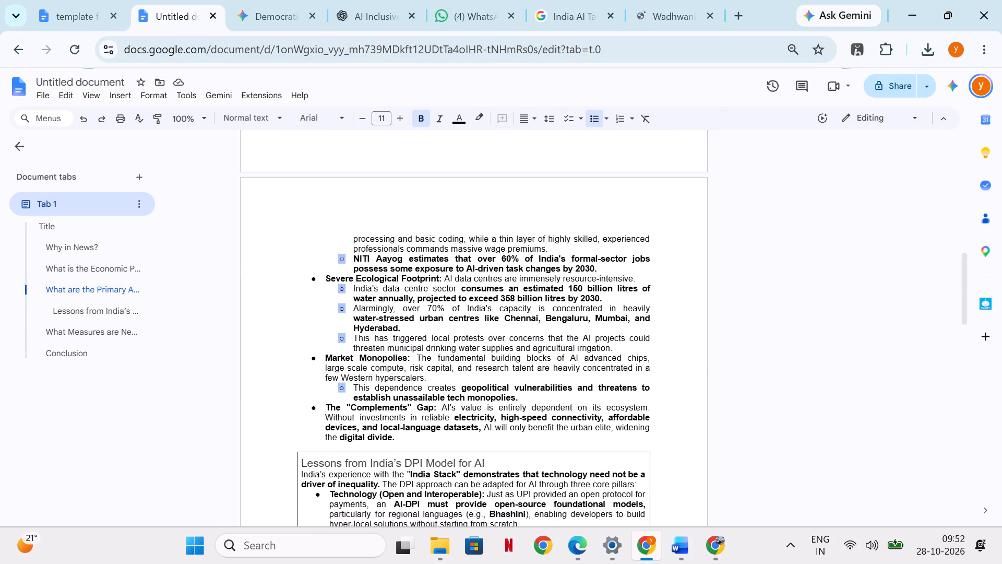
pyautogui.click(466, 311)
pyautogui.click(466, 328)
pyautogui.click(509, 322)
pyautogui.click(474, 299)
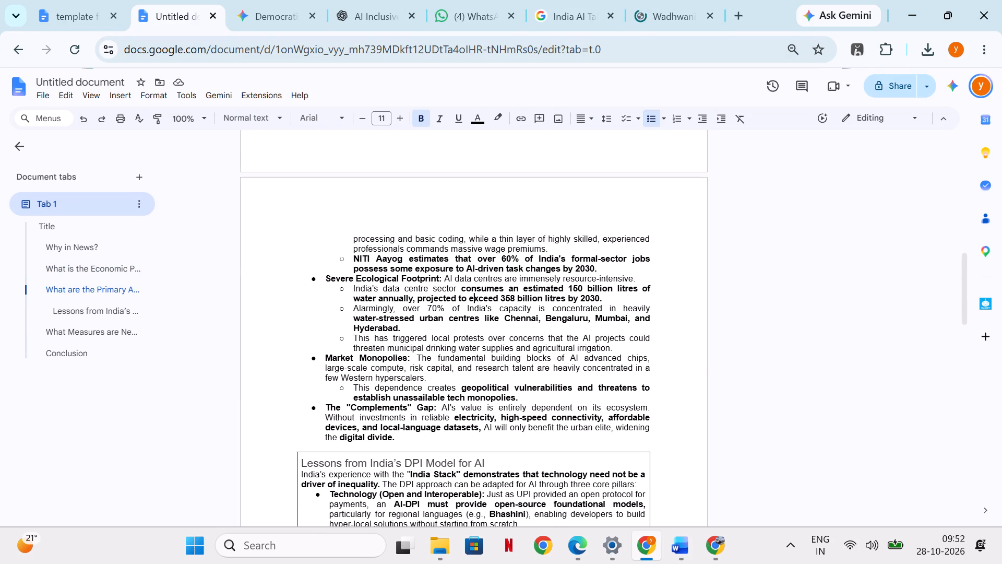
pyautogui.click(401, 303)
pyautogui.click(420, 338)
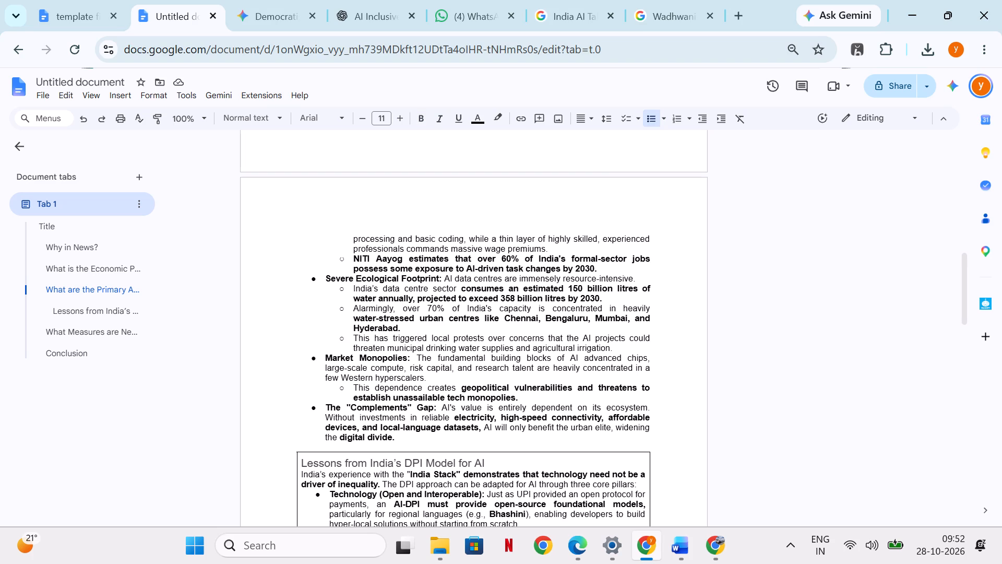
pyautogui.click(470, 293)
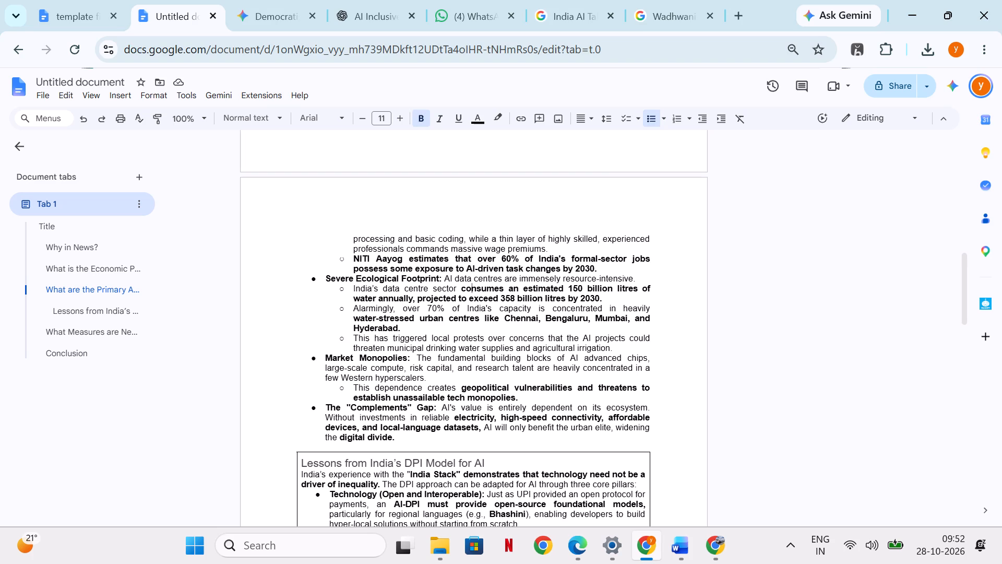
pyautogui.click(485, 325)
pyautogui.click(485, 354)
pyautogui.click(528, 344)
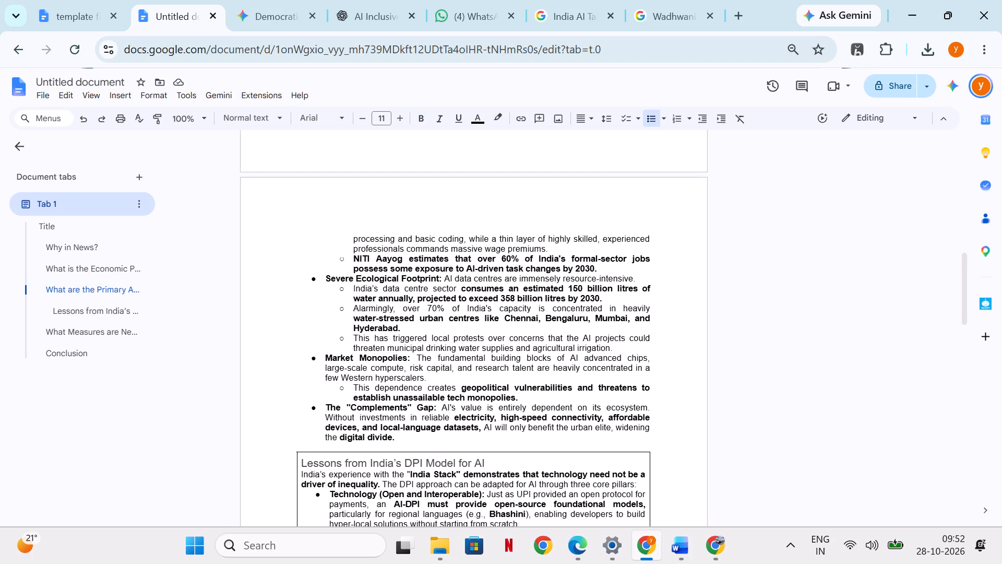
pyautogui.click(470, 373)
pyautogui.click(383, 375)
pyautogui.click(393, 397)
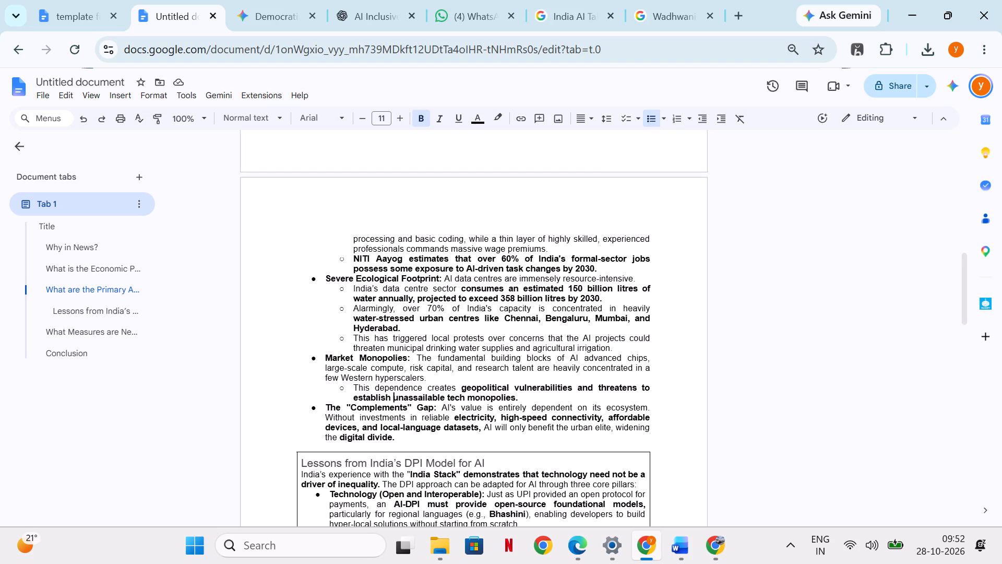
pyautogui.click(393, 416)
pyautogui.click(403, 427)
pyautogui.click(403, 440)
pyautogui.scroll(-1, 403, 440)
pyautogui.click(410, 381)
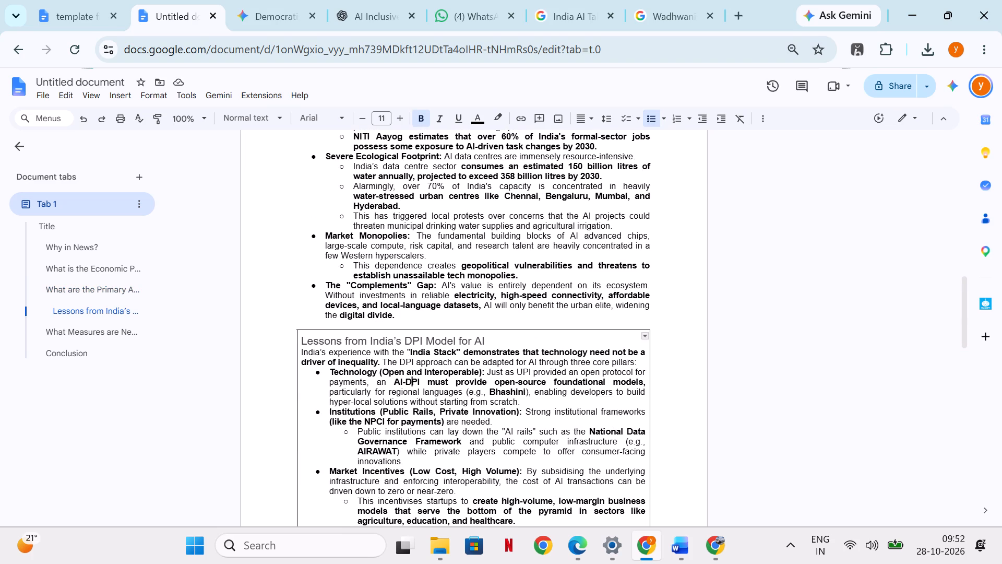
# Copy "India Stack" from the DPI Model box and search Google for "India Stack" dirhsit ias.
pyautogui.moveTo(406, 353); pyautogui.dragTo(460, 352)
pyautogui.hotkey('ctrl', 'c')
pyautogui.keyDown('ctrl'); pyautogui.click(657, 0); pyautogui.keyUp('ctrl')
pyautogui.keyDown('ctrl'); pyautogui.click(655, 58); pyautogui.keyUp('ctrl')
pyautogui.hotkey('ctrl', 'v')
pyautogui.press('space')
pyautogui.write('dirhsit ias')
pyautogui.press('Return')
# Hyperlink "India Stack" in the draft to the Drishti IAS page India Shares INDIA STACK with Papua New Guinea.
pyautogui.scroll(-1, 157, 227)
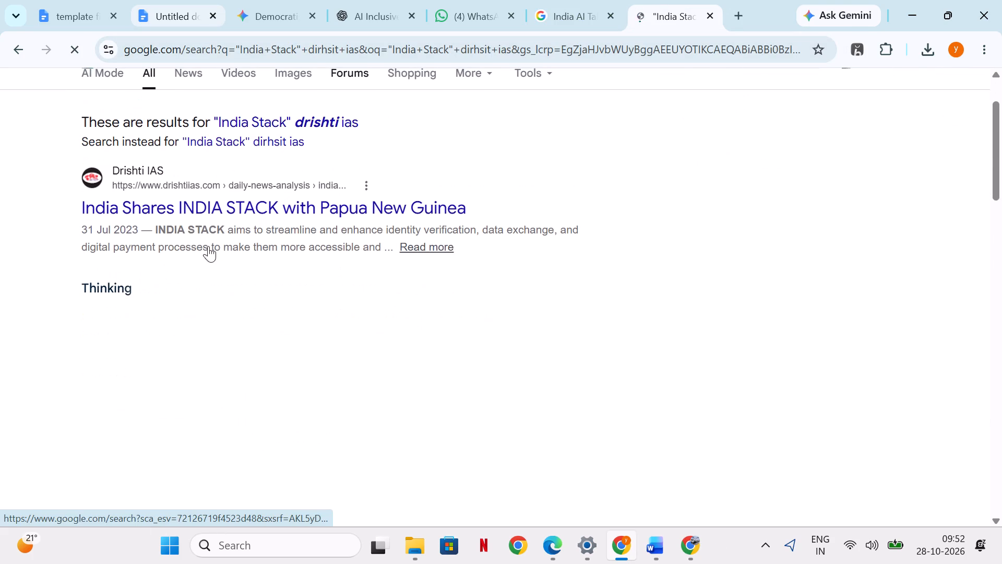
pyautogui.scroll(-1, 208, 246)
pyautogui.rightClick(204, 200)
pyautogui.click(287, 363)
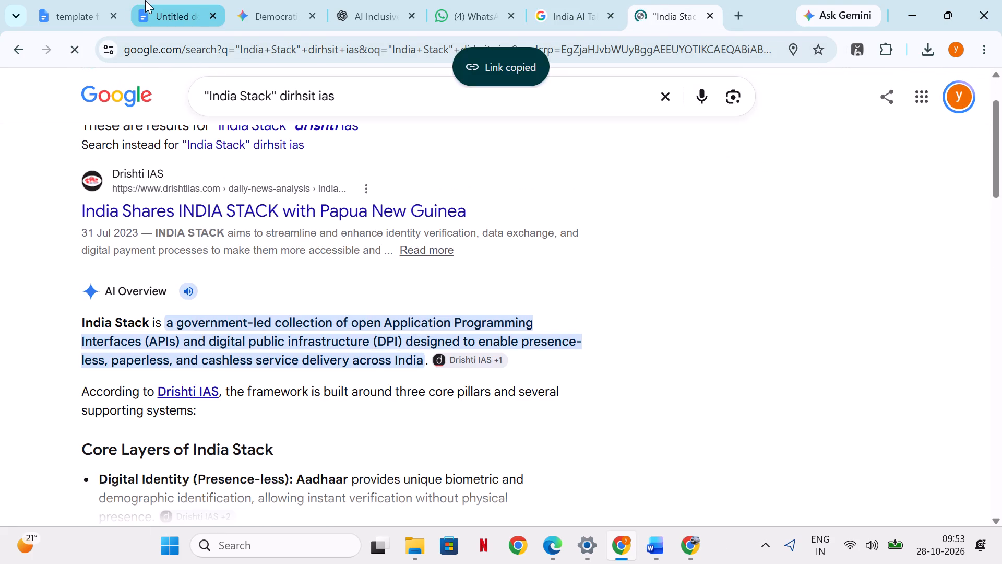
pyautogui.click(145, 0)
pyautogui.hotkey('ctrl', 'k')
pyautogui.hotkey('ctrl', 'v')
pyautogui.hotkey('ctrl', 'Return')
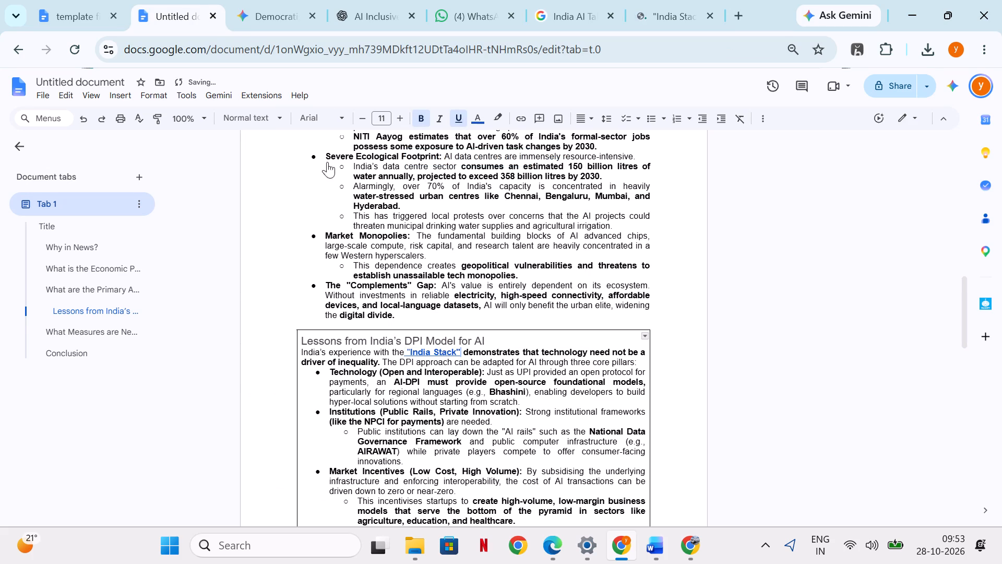
# Make the word UPI bold in the Technology (Open and Interoperable) bullet.
pyautogui.scroll(-1, 453, 314)
pyautogui.click(400, 314)
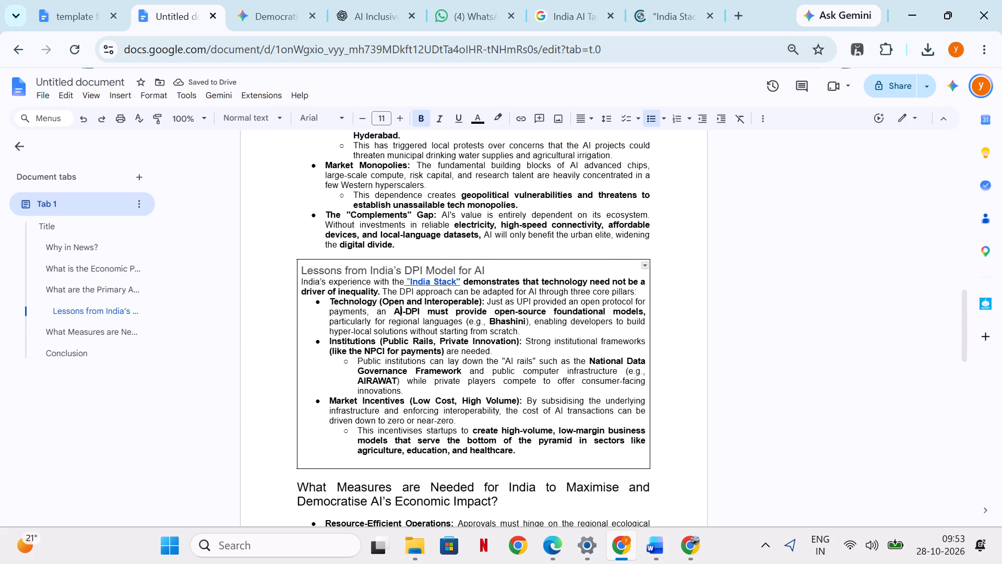
pyautogui.click(493, 330)
pyautogui.moveTo(518, 304); pyautogui.dragTo(531, 303)
pyautogui.hotkey('ctrl', 'b')
# Copy UPI from the draft and search Google for "UPI dirhsit ias".
pyautogui.hotkey('ctrl', 'c')
pyautogui.keyDown('ctrl'); pyautogui.click(647, 0); pyautogui.keyUp('ctrl')
pyautogui.keyDown('ctrl'); pyautogui.click(645, 60); pyautogui.keyUp('ctrl')
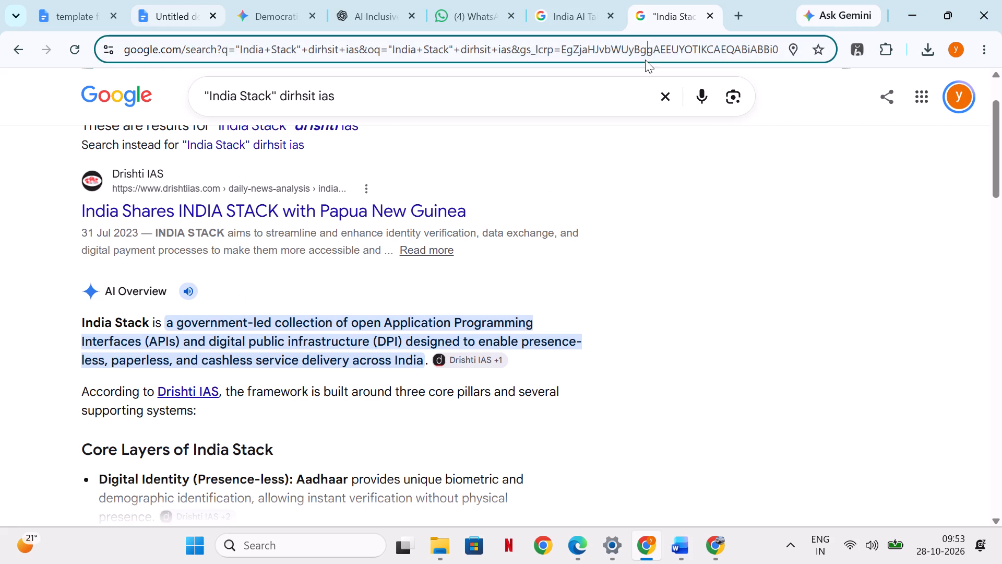
pyautogui.hotkey('ctrl', 'v')
pyautogui.press('space')
pyautogui.write('dirhsit ias')
pyautogui.press('Return')
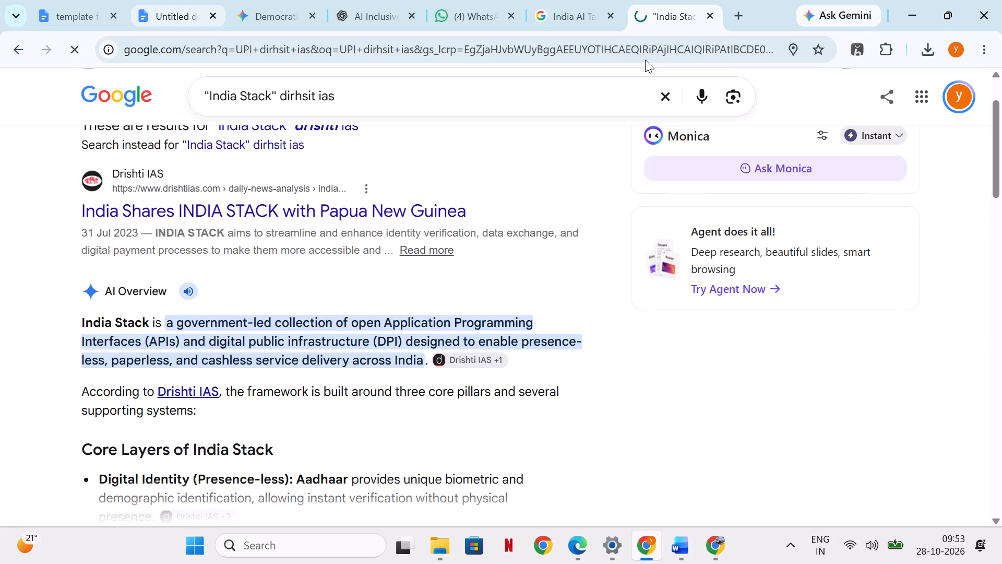
# Hyperlink UPI in the draft to the first Drishti IAS result, Unified Payments Interface (UPI).
pyautogui.hscroll(-1, 401, 134)
pyautogui.rightClick(256, 196)
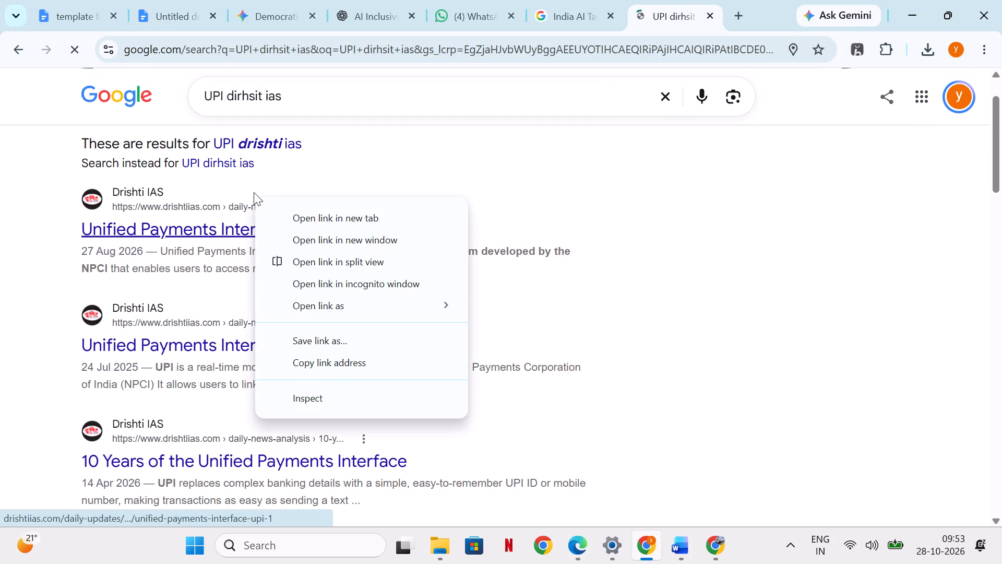
pyautogui.click(328, 369)
pyautogui.click(211, 0)
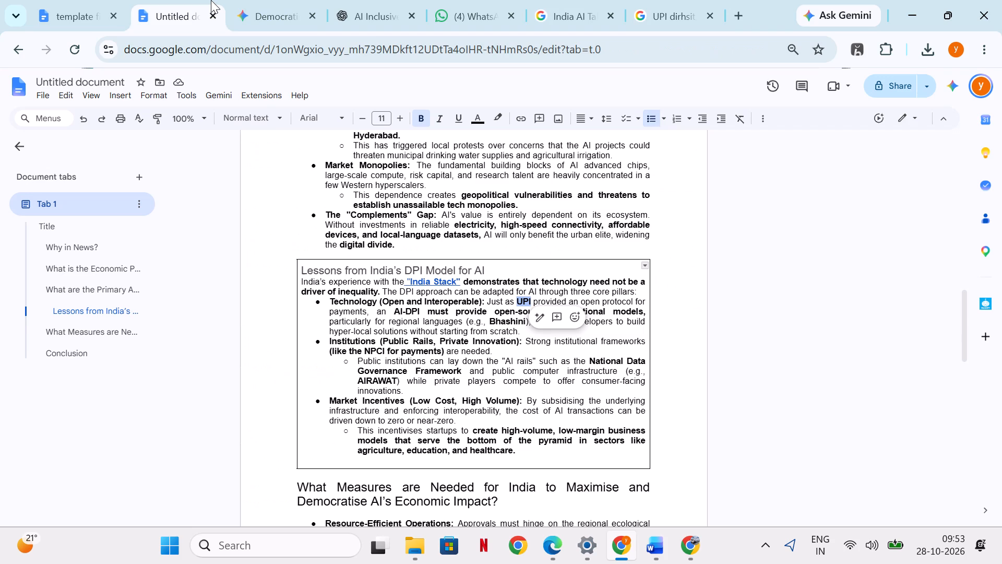
pyautogui.hotkey('ctrl', 'k')
pyautogui.hotkey('ctrl', 'v')
pyautogui.hotkey('ctrl', 'Return')
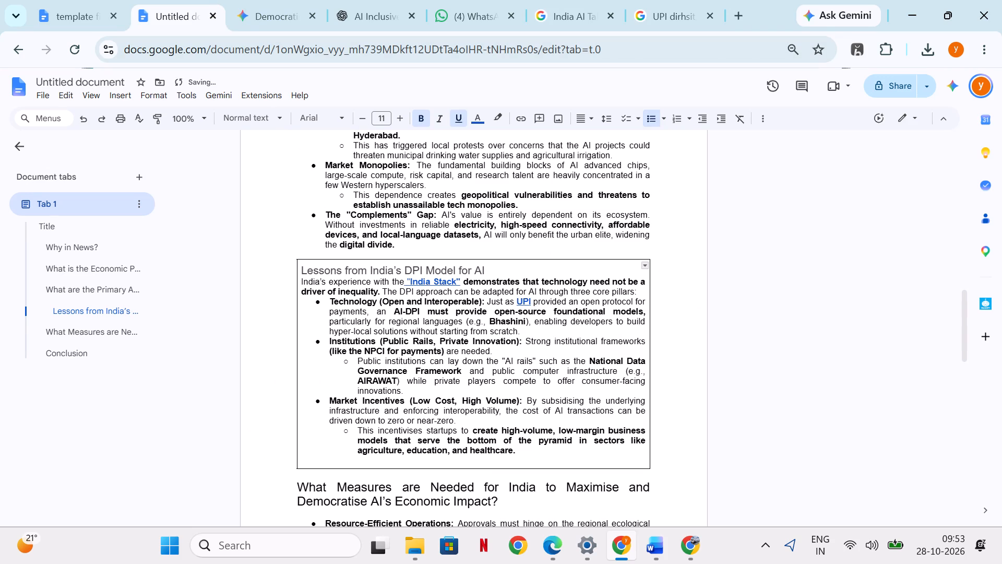
# Copy Bhashini from the Technology bullet and search Google for "Bhashini dirhsit ias".
pyautogui.click(405, 315)
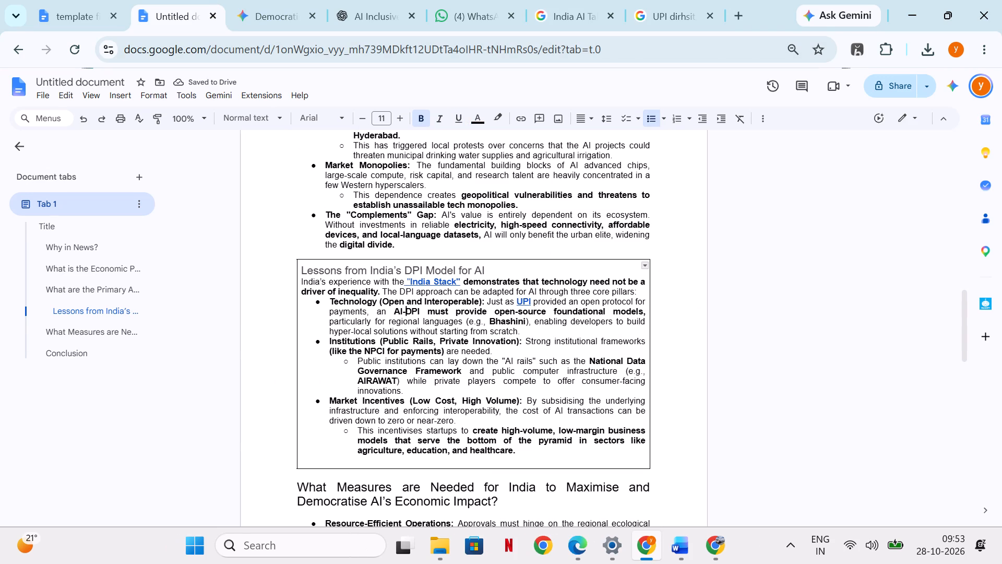
pyautogui.moveTo(490, 321); pyautogui.dragTo(527, 323)
pyautogui.hotkey('ctrl', 'c')
pyautogui.keyDown('ctrl'); pyautogui.click(657, 0); pyautogui.keyUp('ctrl')
pyautogui.keyDown('ctrl'); pyautogui.click(657, 40); pyautogui.keyUp('ctrl')
pyautogui.hotkey('ctrl', 'v')
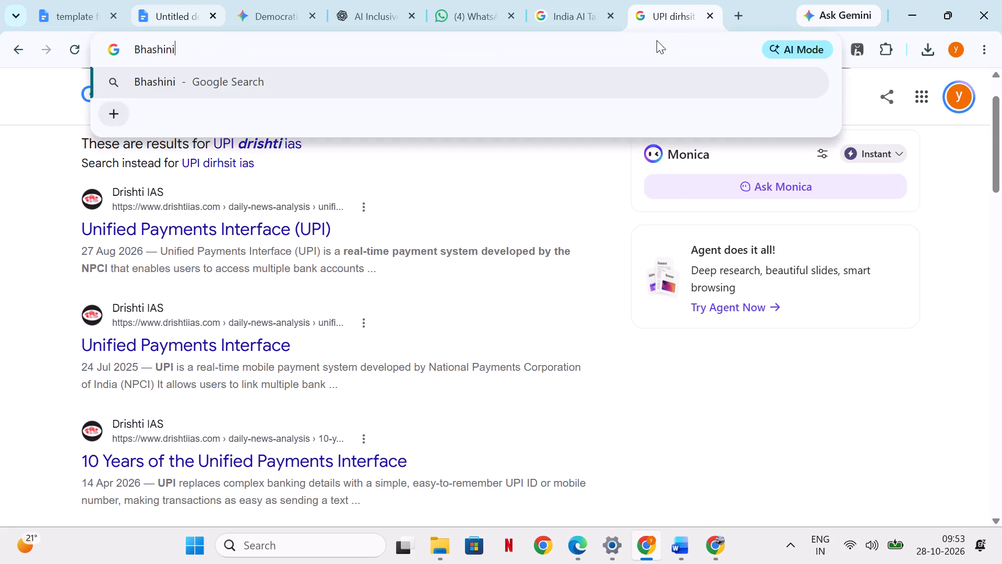
pyautogui.press('space')
pyautogui.write('dirhsit ias')
pyautogui.press('Return')
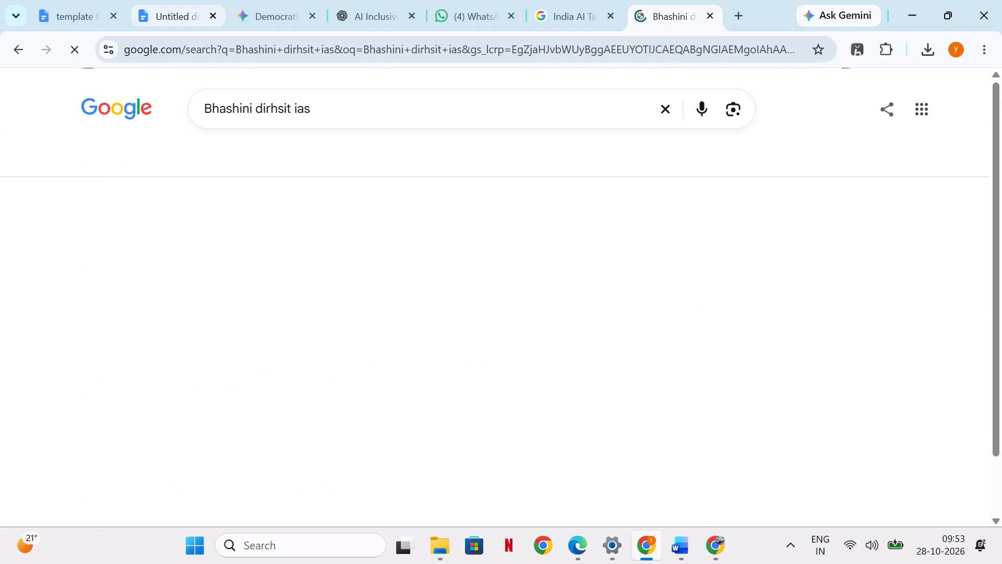
# Hyperlink Bhashini in the draft to the Drishti IAS page Digital India BHASHINI.
pyautogui.scroll(-1, 410, 166)
pyautogui.rightClick(188, 192)
pyautogui.click(284, 352)
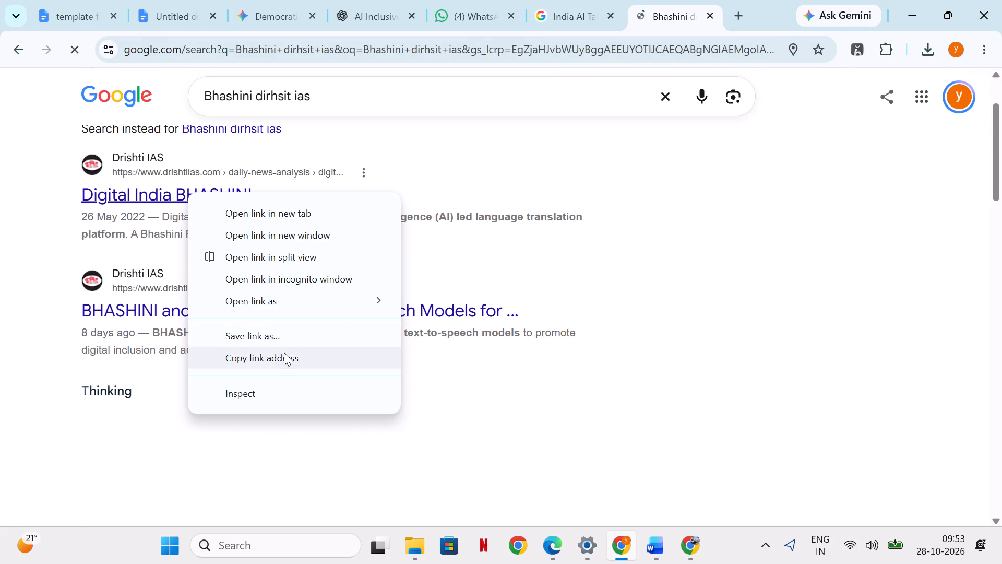
pyautogui.click(169, 0)
pyautogui.hotkey('ctrl', 'k')
pyautogui.hotkey('ctrl', 'v')
pyautogui.hotkey('ctrl', 'Return')
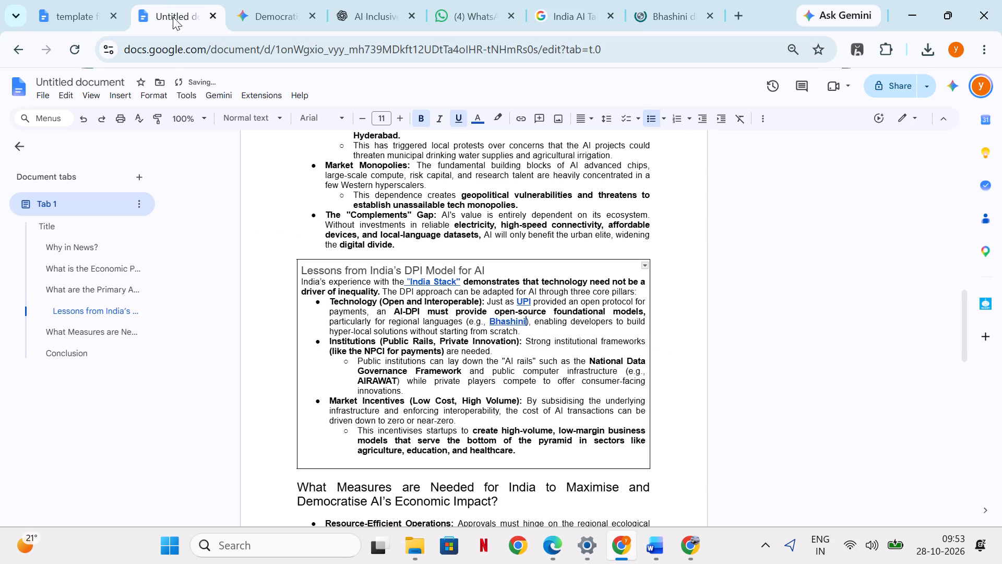
# Copy NPCI from the Institutions bullet and search Google for "NPCI dirhsi ias" in place of India AI Talent Mission.
pyautogui.moveTo(364, 346); pyautogui.dragTo(383, 349)
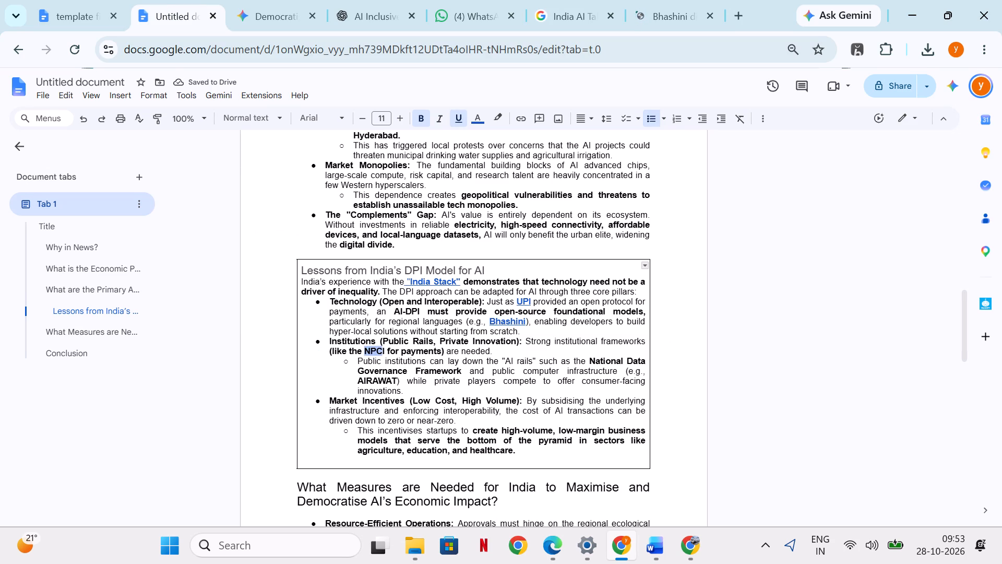
pyautogui.moveTo(383, 349); pyautogui.dragTo(386, 350)
pyautogui.hotkey('ctrl', 'c')
pyautogui.keyDown('ctrl'); pyautogui.click(606, 0); pyautogui.keyUp('ctrl')
pyautogui.keyDown('ctrl'); pyautogui.click(606, 64); pyautogui.keyUp('ctrl')
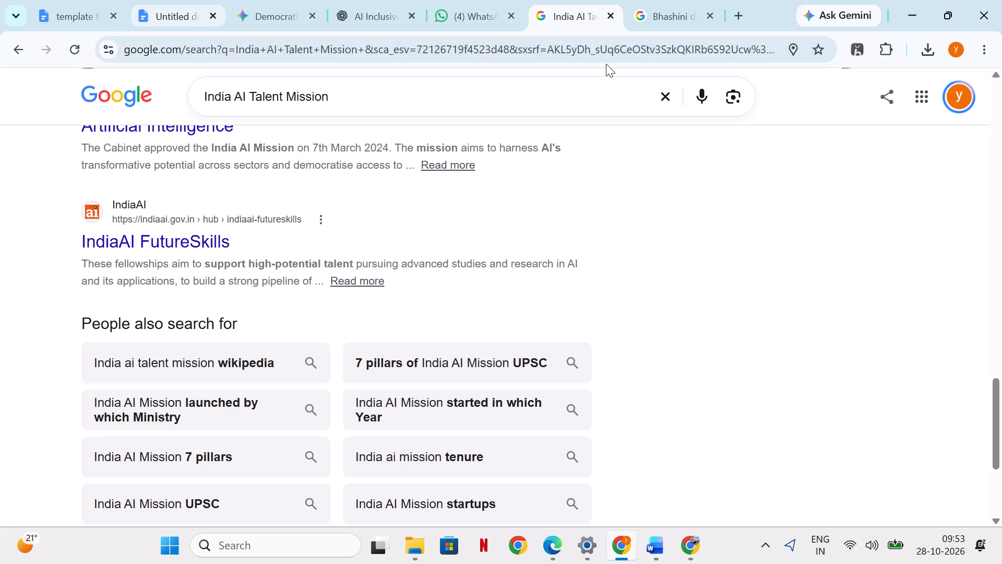
pyautogui.keyDown('ctrl'); pyautogui.click(601, 57); pyautogui.keyUp('ctrl')
pyautogui.hotkey('ctrl', 'v')
pyautogui.press('space')
pyautogui.write('dirhsi')
pyautogui.press('BackSpace')
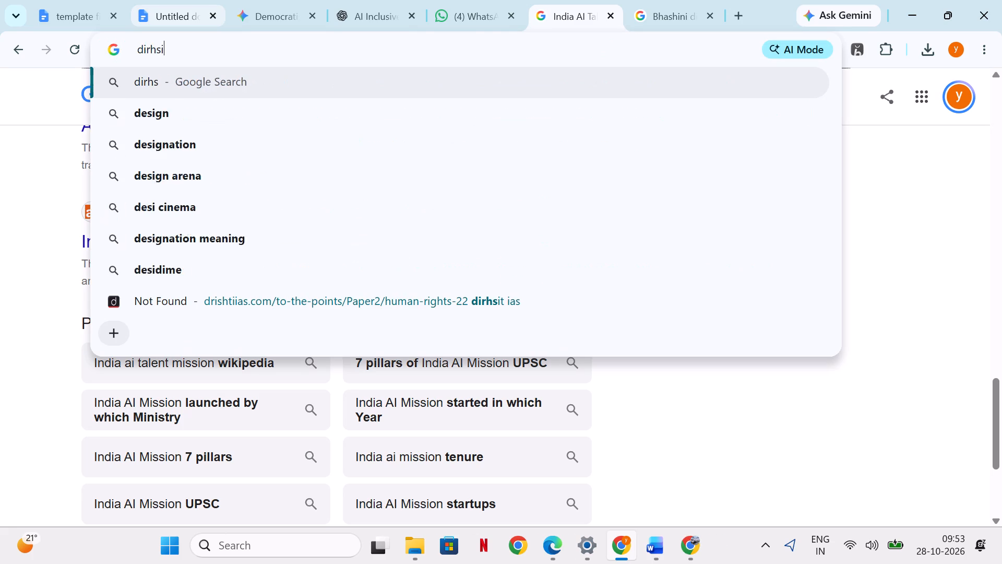
pyautogui.press('BackSpace')
pyautogui.press('BackSpace')
pyautogui.press('BackSpace')
pyautogui.press('BackSpace')
pyautogui.press('BackSpace')
pyautogui.hotkey('ctrl', 'v')
pyautogui.press('space')
pyautogui.write('dirhsi ias')
pyautogui.press('Return')
# Hyperlink NPCI in the draft to the Drishti IAS page NPCI Introduces MDR on High-Value Merchant UPI.
pyautogui.scroll(-1, 230, 190)
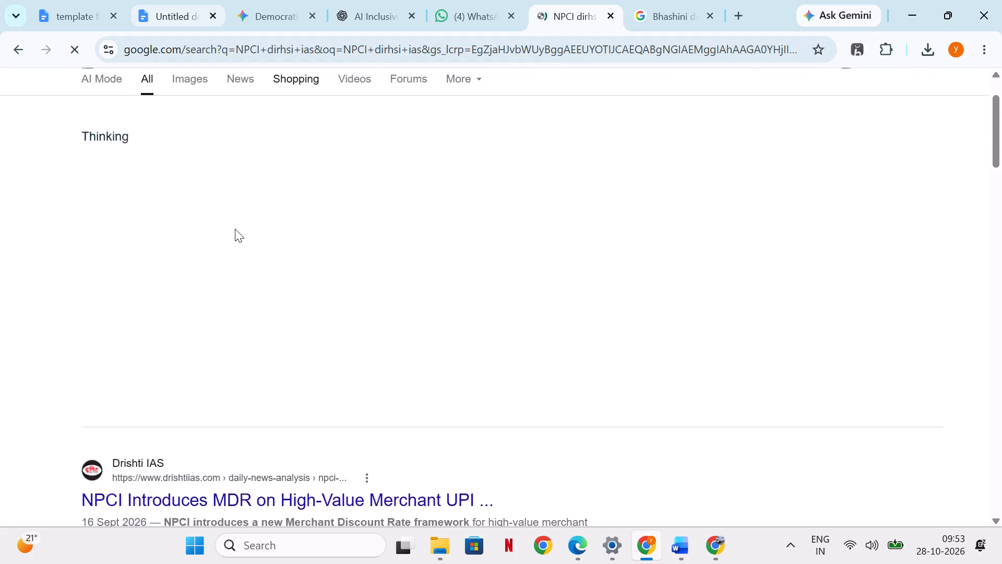
pyautogui.scroll(-2, 235, 229)
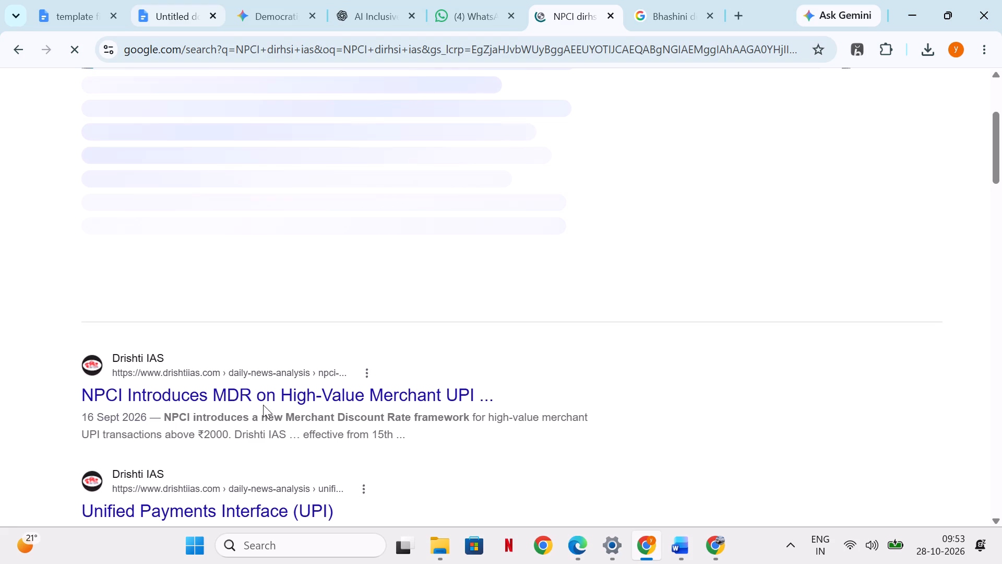
pyautogui.rightClick(245, 381)
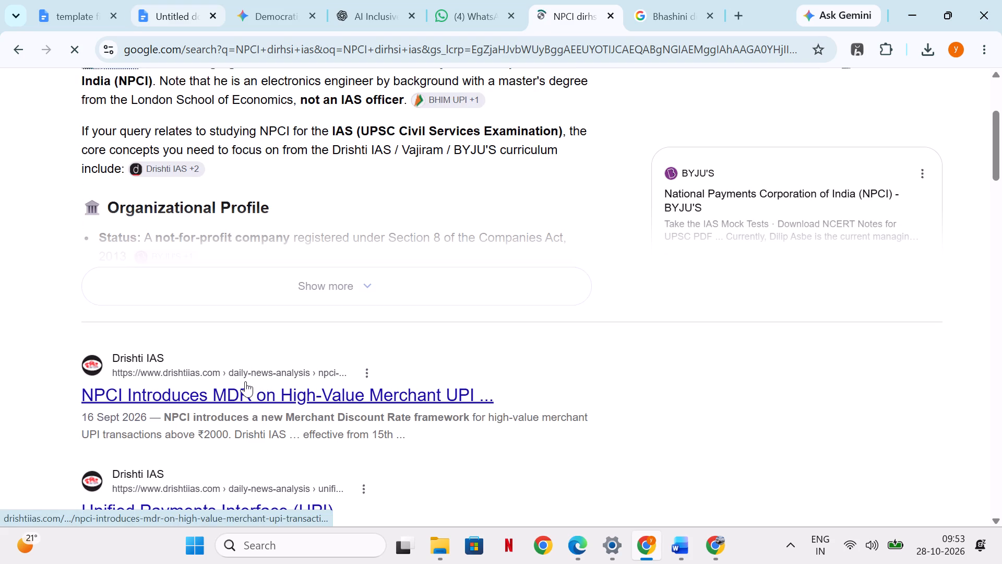
pyautogui.click(307, 332)
pyautogui.click(151, 0)
pyautogui.hotkey('ctrl', 'k')
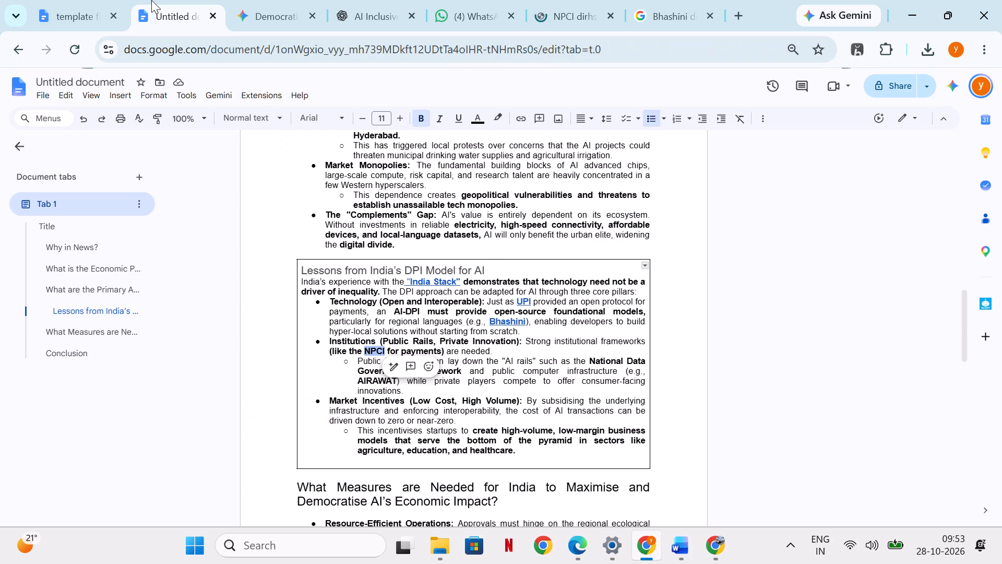
pyautogui.hotkey('ctrl', 'v')
pyautogui.hotkey('ctrl', 'Return')
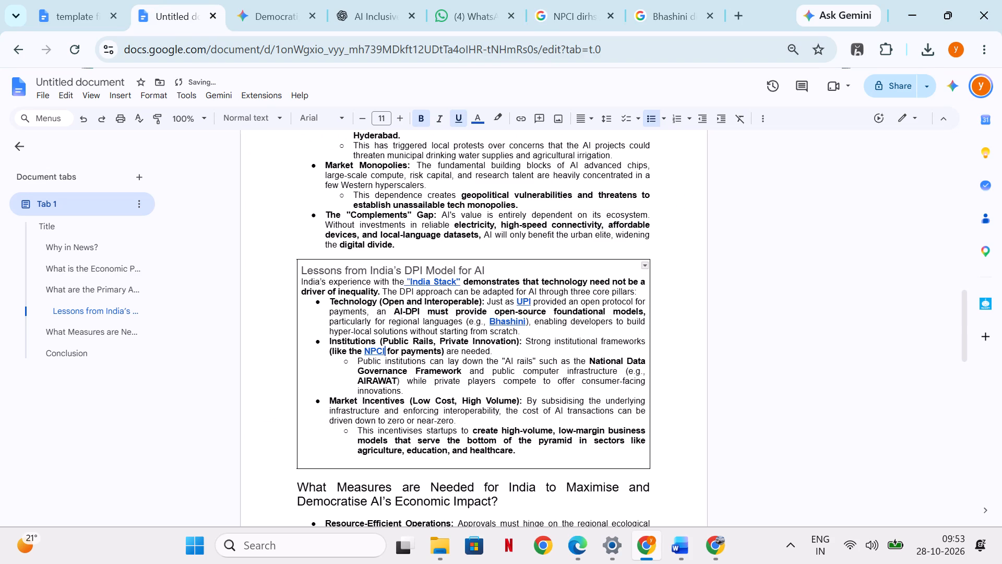
# Copy AIRAWAT from the Institutions sub-bullet and search Google for "AIRAWAT dirhsit ias" in place of NPCI.
pyautogui.click(458, 370)
pyautogui.click(460, 374)
pyautogui.click(424, 384)
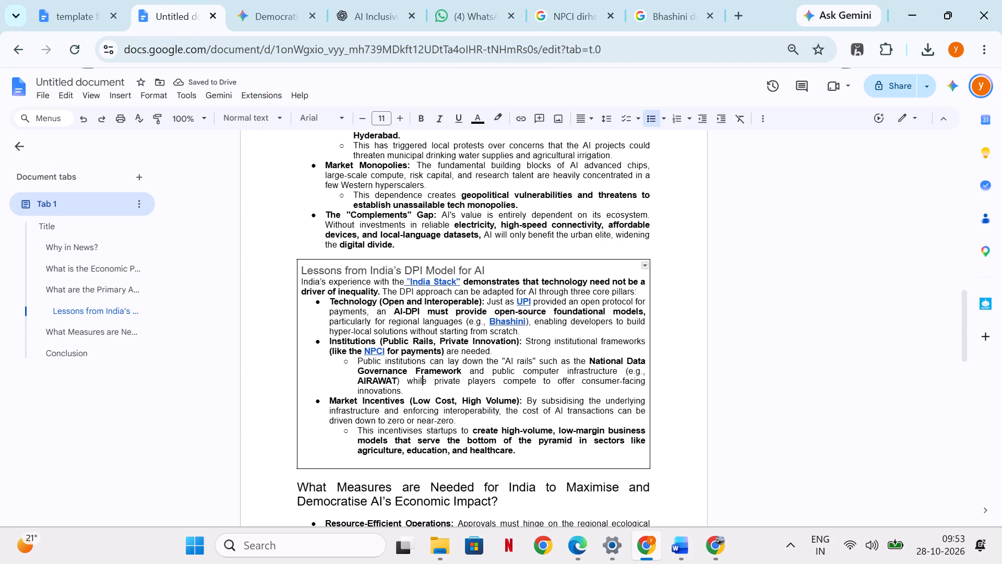
pyautogui.moveTo(395, 381); pyautogui.dragTo(615, 363)
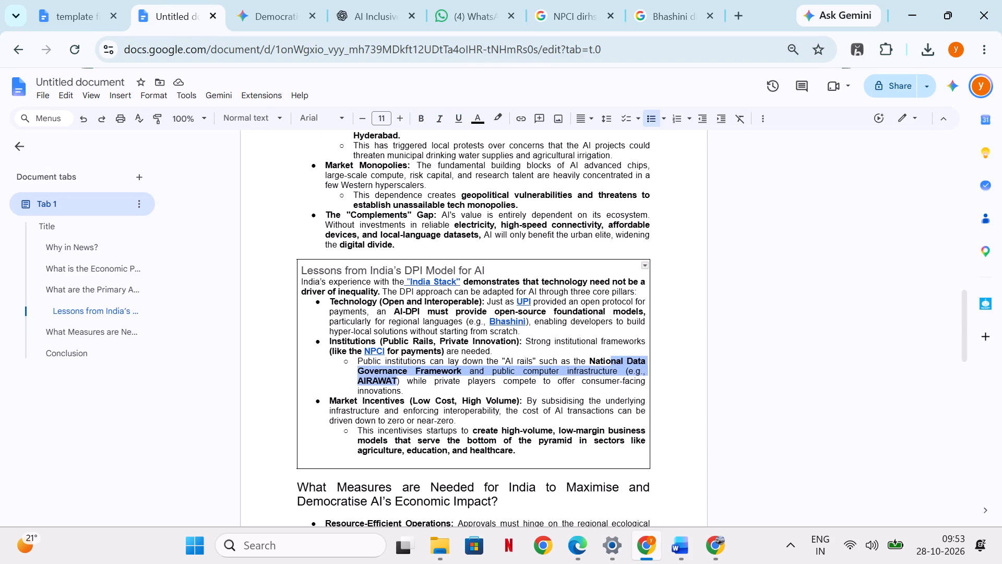
pyautogui.moveTo(615, 363); pyautogui.dragTo(357, 383)
pyautogui.hotkey('ctrl', 'c')
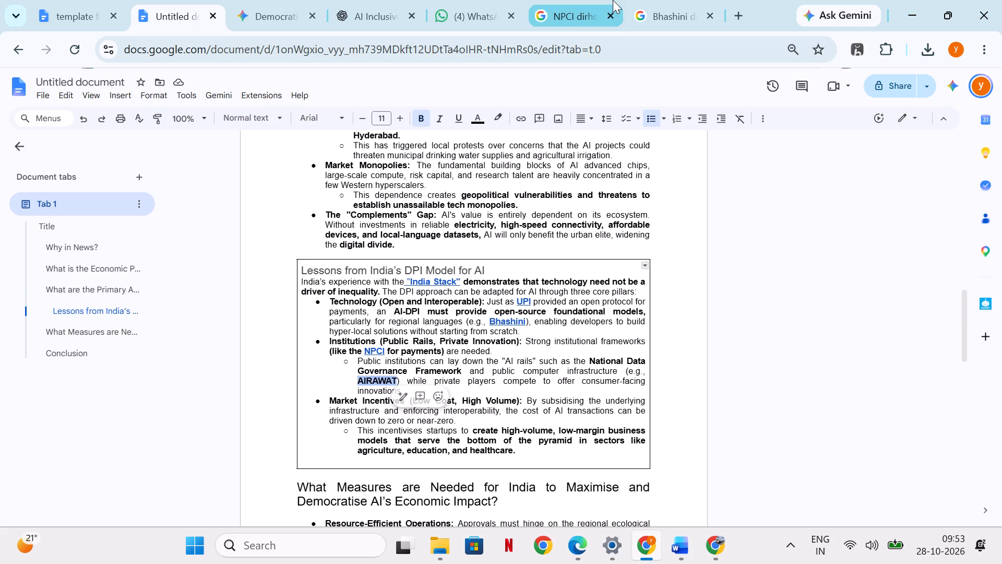
pyautogui.keyDown('ctrl'); pyautogui.click(613, 0); pyautogui.keyUp('ctrl')
pyautogui.keyDown('ctrl'); pyautogui.click(585, 50); pyautogui.keyUp('ctrl')
pyautogui.hotkey('ctrl', 'v')
pyautogui.press('space')
pyautogui.write('dirhsit ias')
pyautogui.press('Return')
# Hyperlink AIRAWAT in the draft to the Drishti IAS page In Depth – Artificial Intelligence.
pyautogui.scroll(-1, 234, 250)
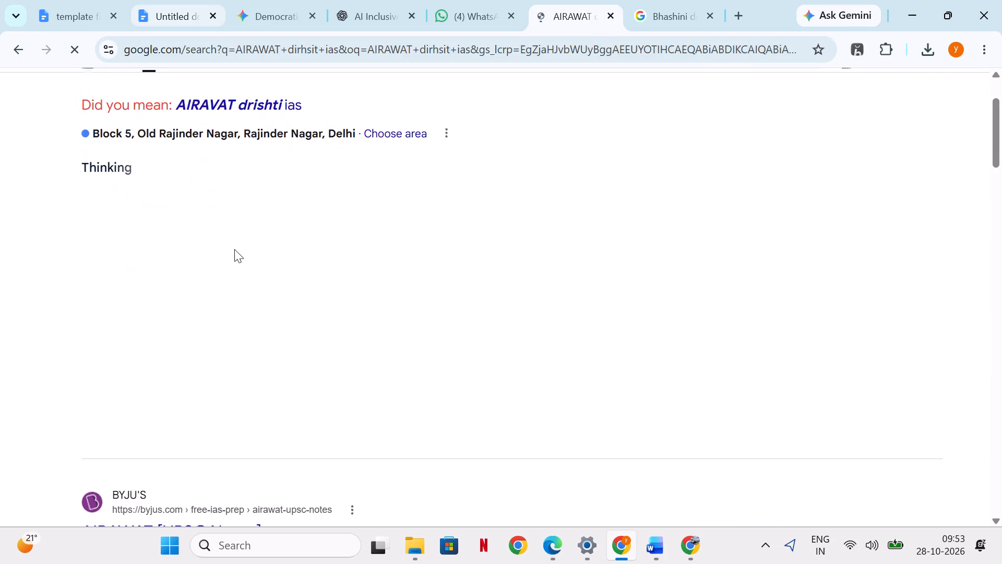
pyautogui.scroll(-3, 234, 249)
pyautogui.rightClick(225, 420)
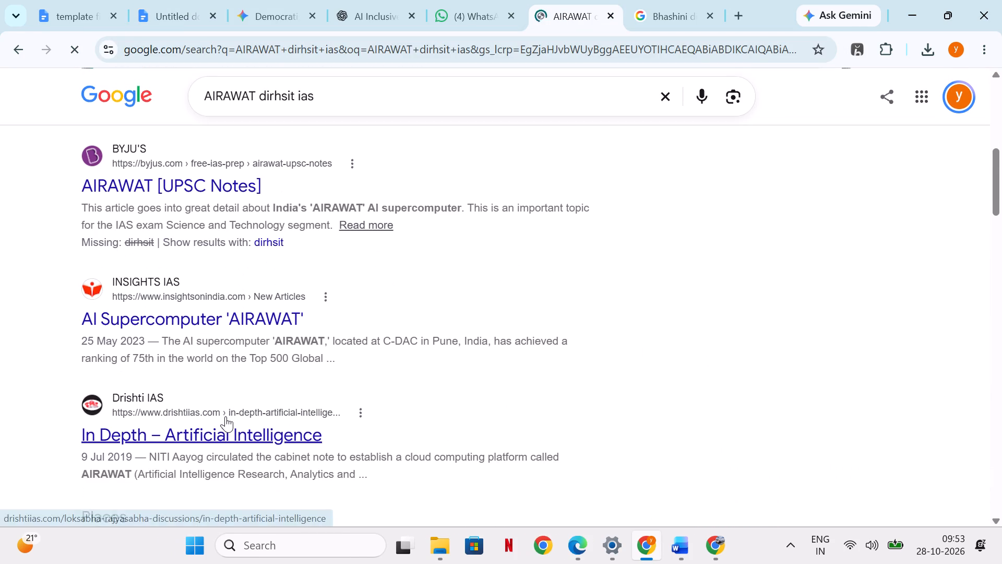
pyautogui.click(243, 369)
pyautogui.click(211, 0)
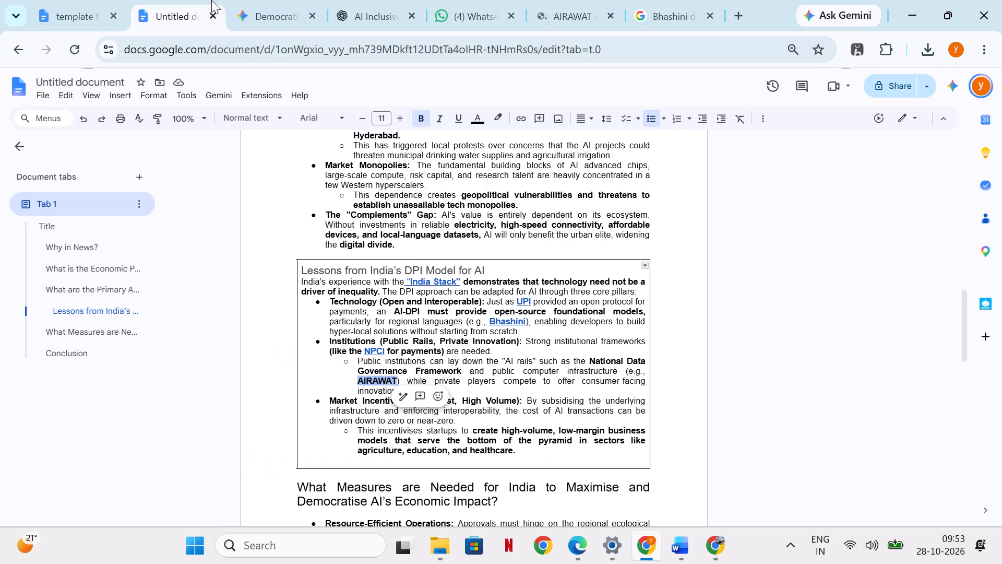
pyautogui.hotkey('ctrl', 'k')
pyautogui.hotkey('ctrl', 'v')
pyautogui.hotkey('ctrl', 'Return')
# Bold "zero-liquid-discharge systems" and "use of reclaimed wastewater mandatory" in the Resource-Efficient Operations bullet.
pyautogui.scroll(-1, 442, 324)
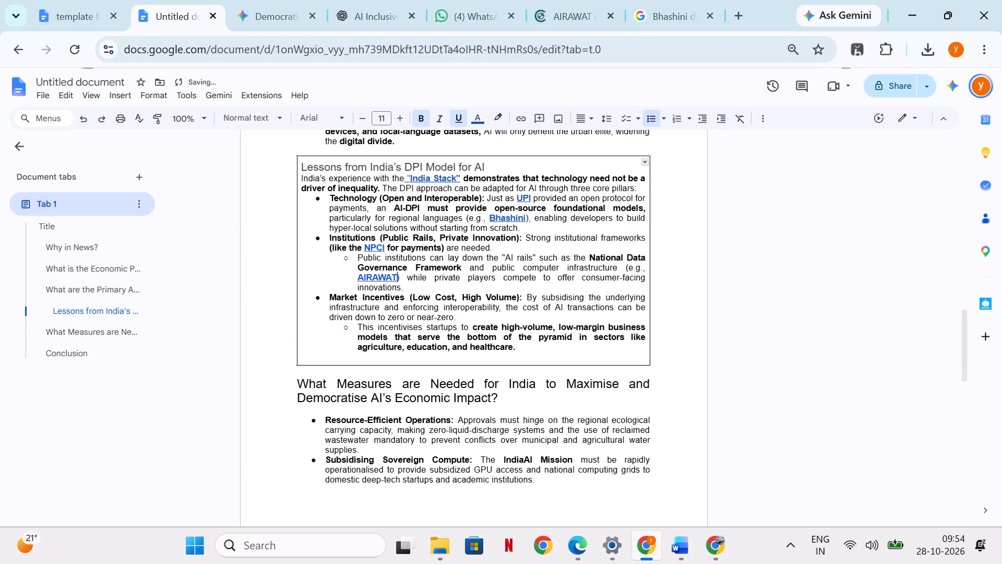
pyautogui.click(455, 343)
pyautogui.scroll(-1, 455, 343)
pyautogui.click(457, 343)
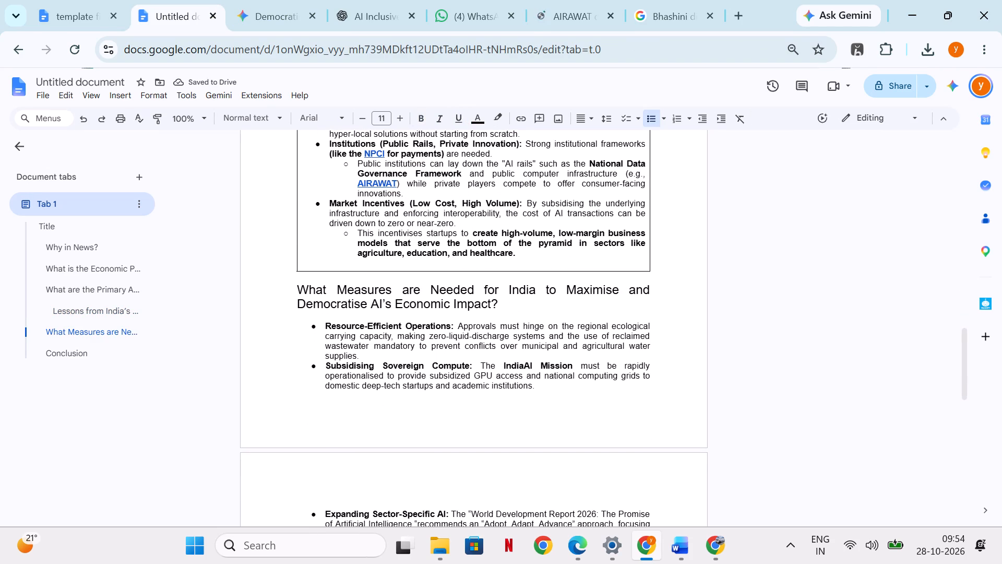
pyautogui.click(430, 338)
pyautogui.moveTo(430, 340); pyautogui.dragTo(486, 338)
pyautogui.click(436, 339)
pyautogui.moveTo(429, 339); pyautogui.dragTo(548, 337)
pyautogui.hotkey('ctrl', 'b')
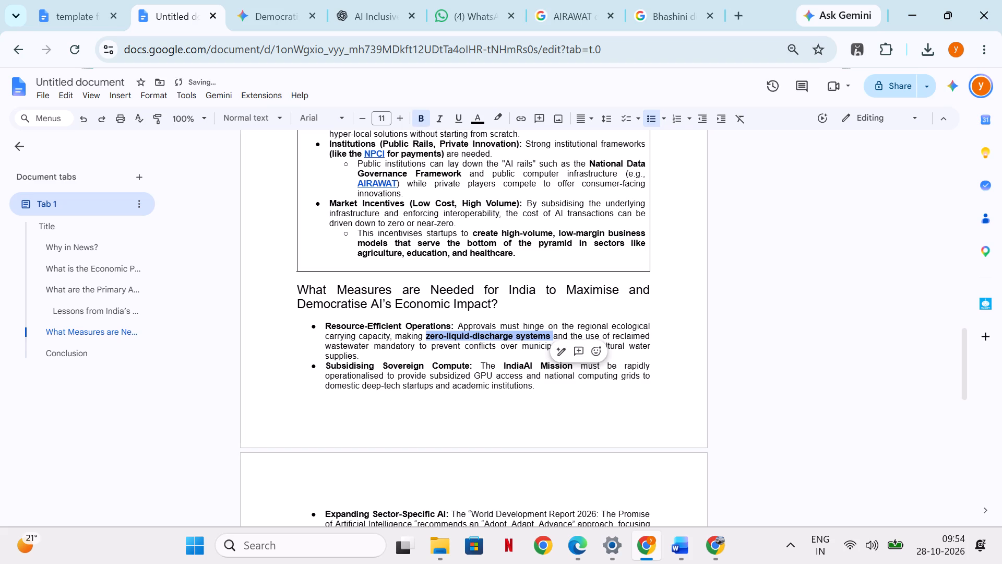
pyautogui.click(411, 344)
pyautogui.moveTo(415, 343); pyautogui.dragTo(614, 336)
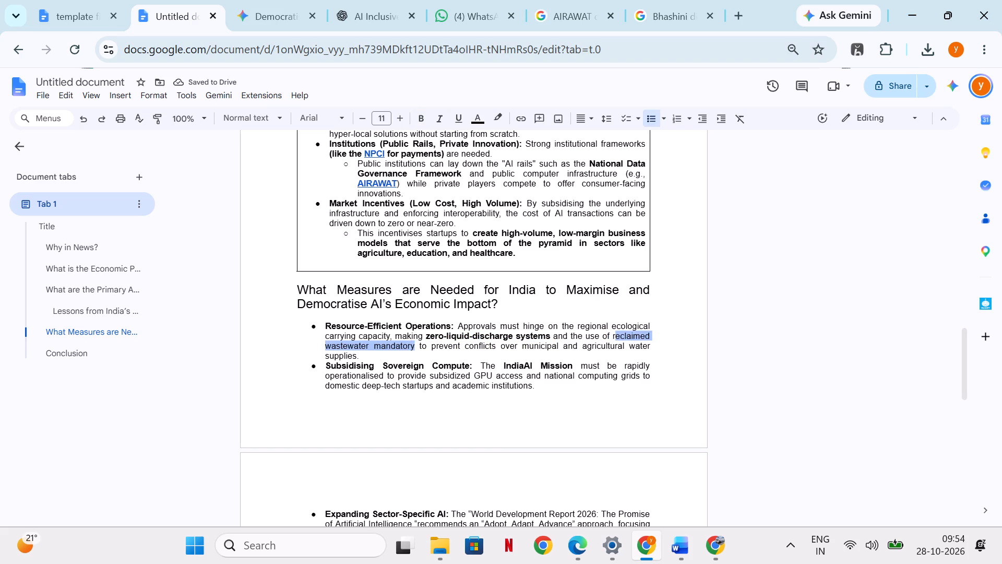
pyautogui.moveTo(614, 336); pyautogui.dragTo(584, 338)
pyautogui.hotkey('ctrl', 'b')
pyautogui.click(541, 343)
# Copy IndiaAI Mission from the Subsidising Sovereign Compute bullet and search Google for "IndiaAI Mission dirhsit ias".
pyautogui.scroll(-1, 541, 343)
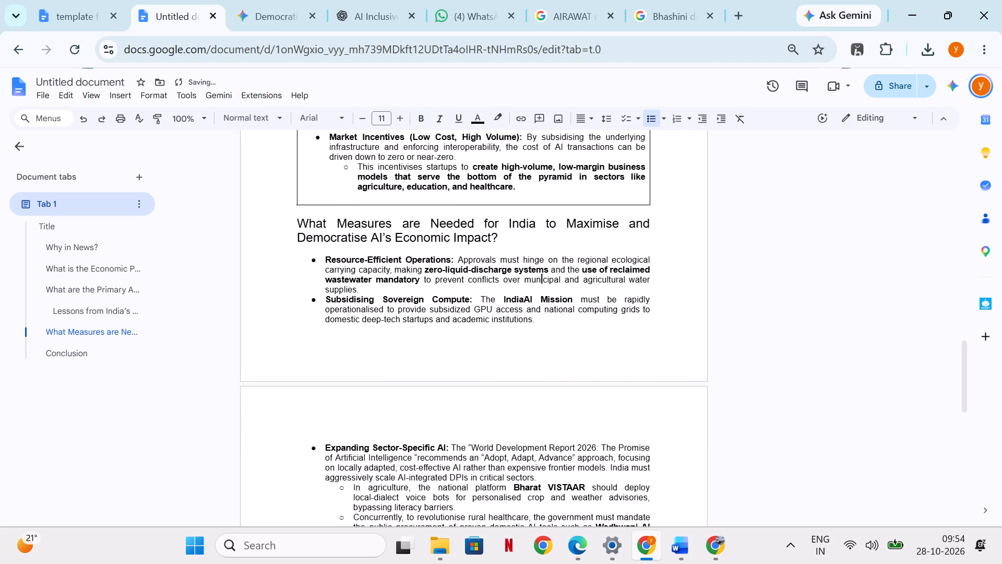
pyautogui.scroll(-1, 533, 230)
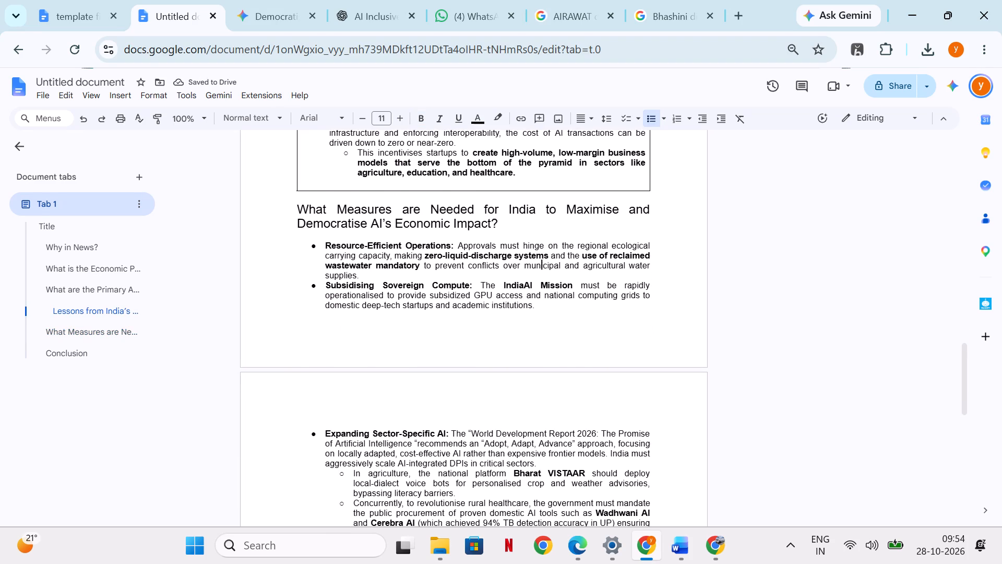
pyautogui.moveTo(502, 284); pyautogui.dragTo(574, 284)
pyautogui.hotkey('ctrl', 'c')
pyautogui.keyDown('ctrl'); pyautogui.click(620, 0); pyautogui.keyUp('ctrl')
pyautogui.keyDown('ctrl'); pyautogui.click(613, 45); pyautogui.keyUp('ctrl')
pyautogui.hotkey('ctrl', 'v')
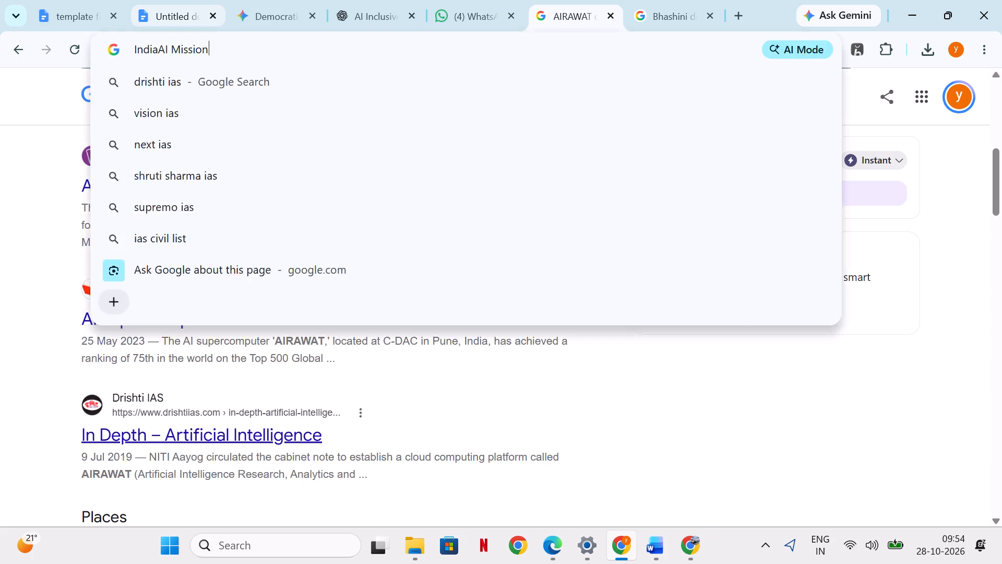
pyautogui.press('space')
pyautogui.write('dirhsit ias')
pyautogui.press('Return')
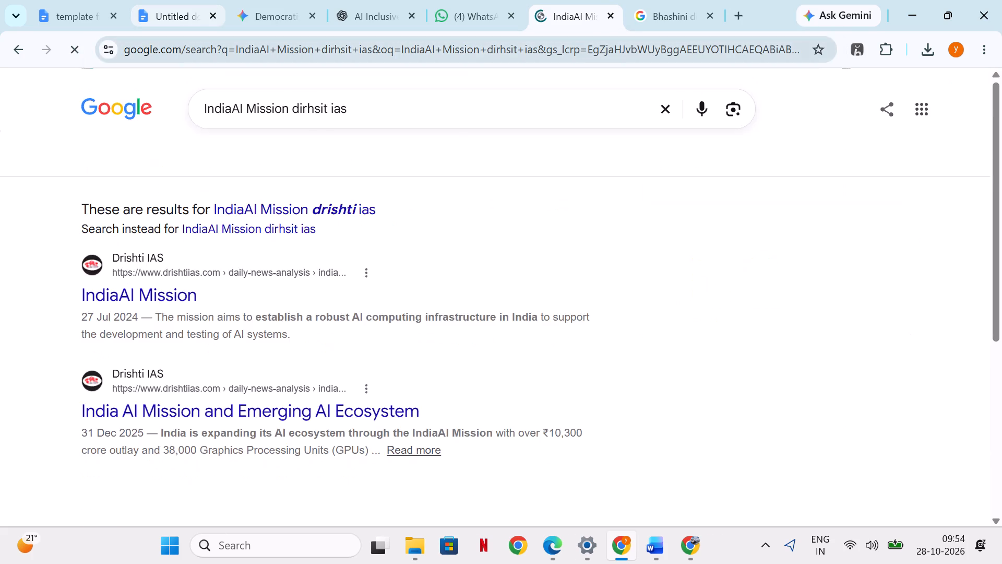
# Hyperlink IndiaAI Mission in the draft to the Drishti IAS page IndiaAI Mission.
pyautogui.scroll(-1, 33, 314)
pyautogui.rightClick(137, 173)
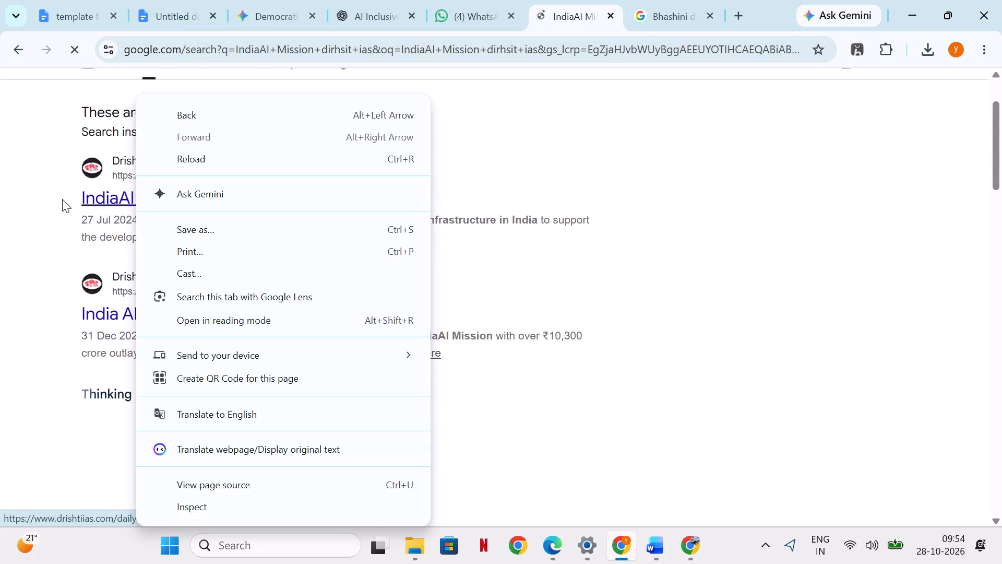
pyautogui.rightClick(108, 205)
pyautogui.click(171, 366)
pyautogui.click(147, 0)
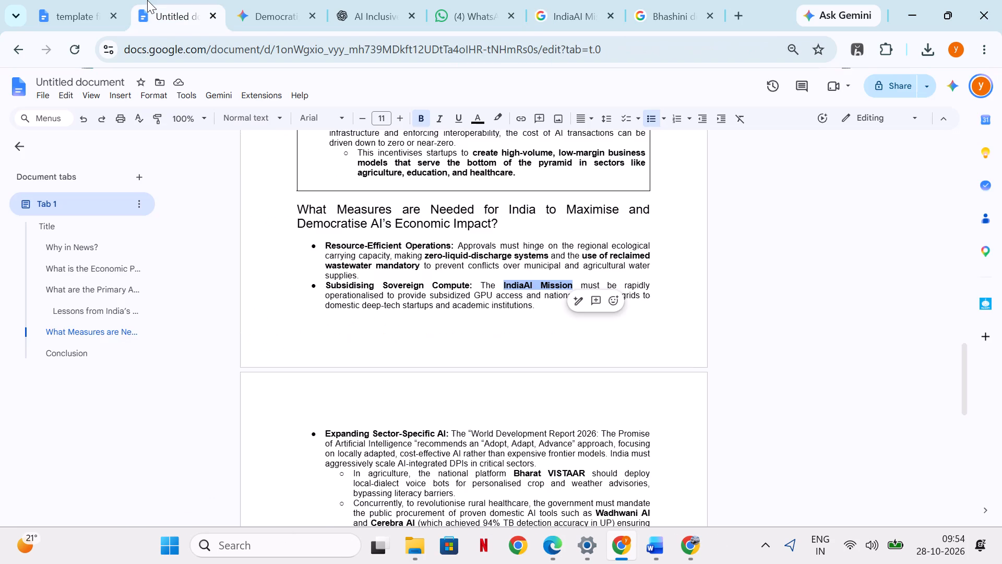
pyautogui.hotkey('ctrl', 'k')
pyautogui.hotkey('ctrl', 'v')
pyautogui.hotkey('ctrl', 'Return')
# Bold "subsidized GPU access" in the Subsidising Sovereign Compute bullet.
pyautogui.scroll(-1, 473, 300)
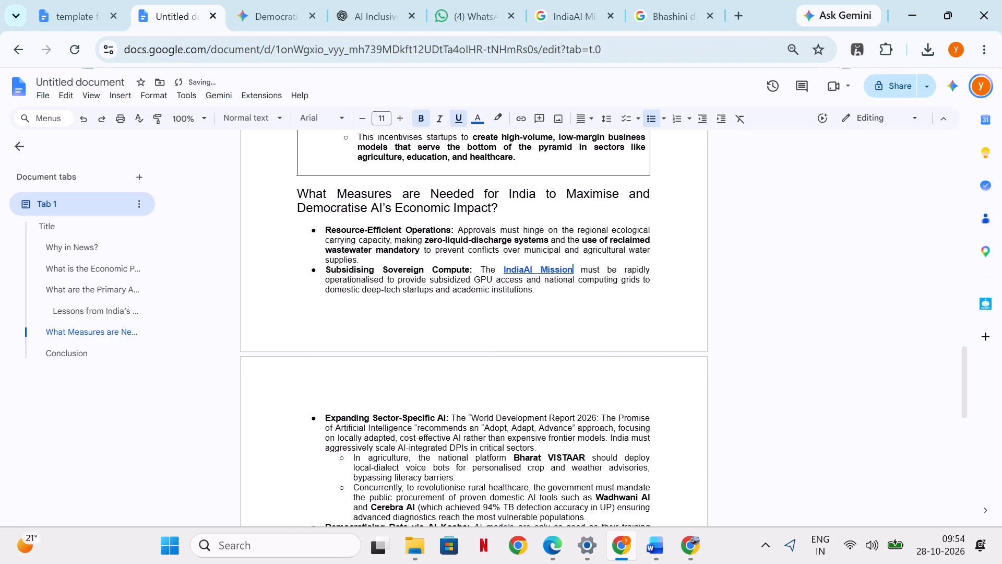
pyautogui.scroll(-1, 473, 300)
pyautogui.click(432, 276)
pyautogui.moveTo(431, 276); pyautogui.dragTo(513, 274)
pyautogui.hotkey('ctrl', 'b')
# Copy GPU from the Subsidising Sovereign Compute bullet and search Google for "GPU dirhsit ias".
pyautogui.click(478, 274)
pyautogui.moveTo(478, 274); pyautogui.dragTo(490, 274)
pyautogui.hotkey('ctrl', 'c')
pyautogui.keyDown('ctrl'); pyautogui.click(571, 17); pyautogui.keyUp('ctrl')
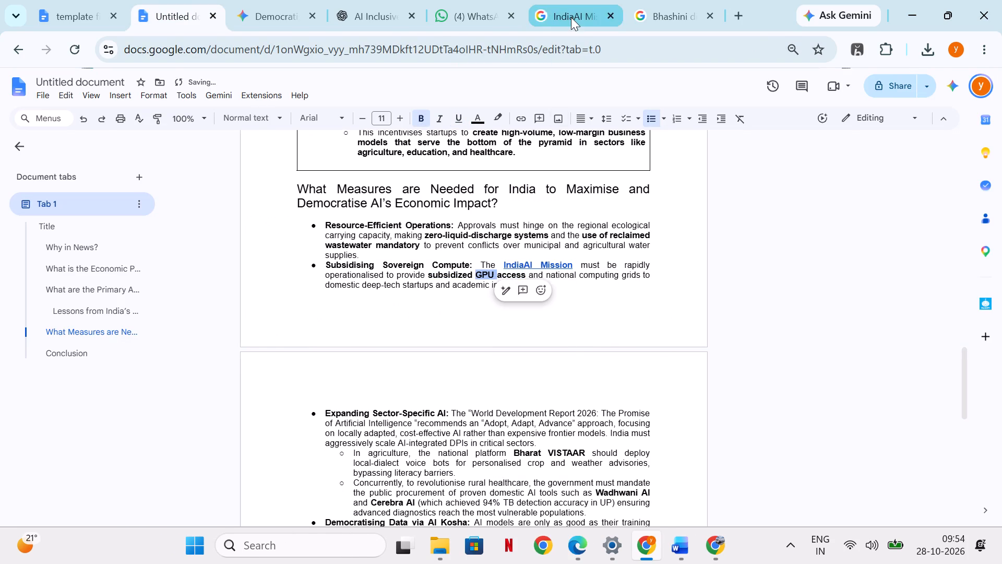
pyautogui.keyDown('ctrl'); pyautogui.click(570, 39); pyautogui.keyUp('ctrl')
pyautogui.hotkey('ctrl', 'v')
pyautogui.press('space')
pyautogui.write('dirhsit ias')
pyautogui.press('Return')
# Replace GPU in the draft with "Graphics Processing Unit (GPU)" copied from the Drishti IAS search result snippet.
pyautogui.scroll(-3, 103, 276)
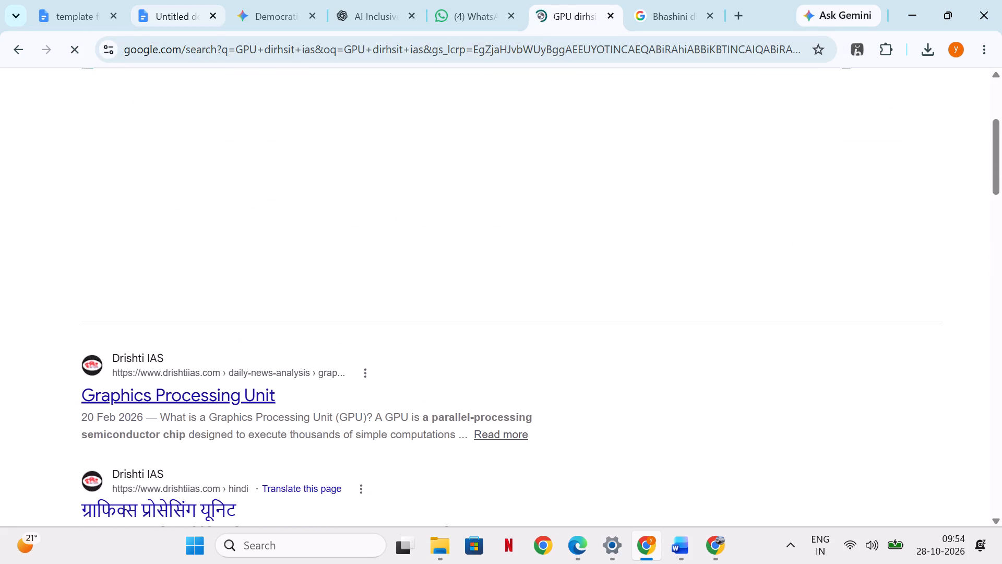
pyautogui.moveTo(207, 409); pyautogui.dragTo(367, 419)
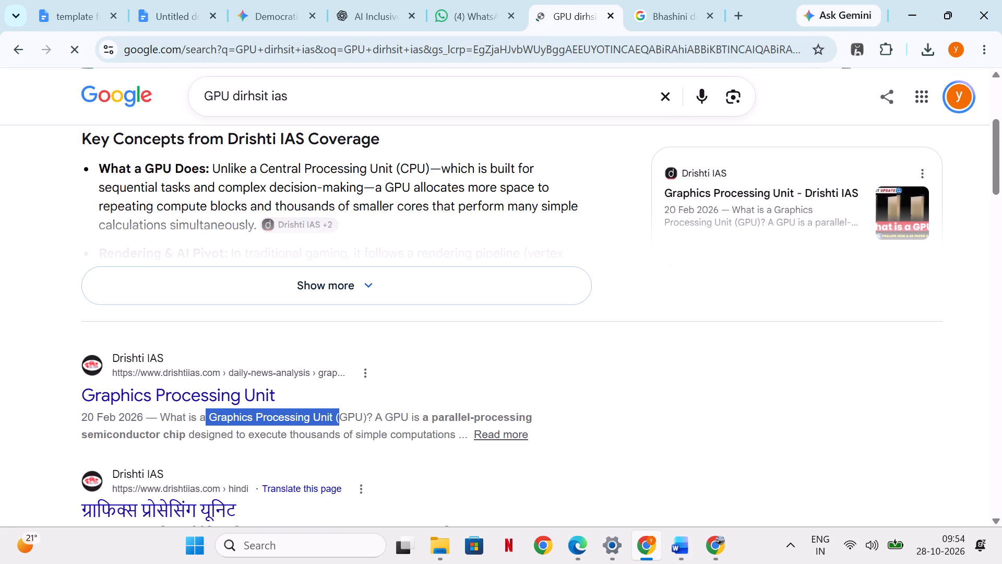
pyautogui.moveTo(367, 419); pyautogui.dragTo(367, 419)
pyautogui.hotkey('ctrl', 'c')
pyautogui.click(182, 0)
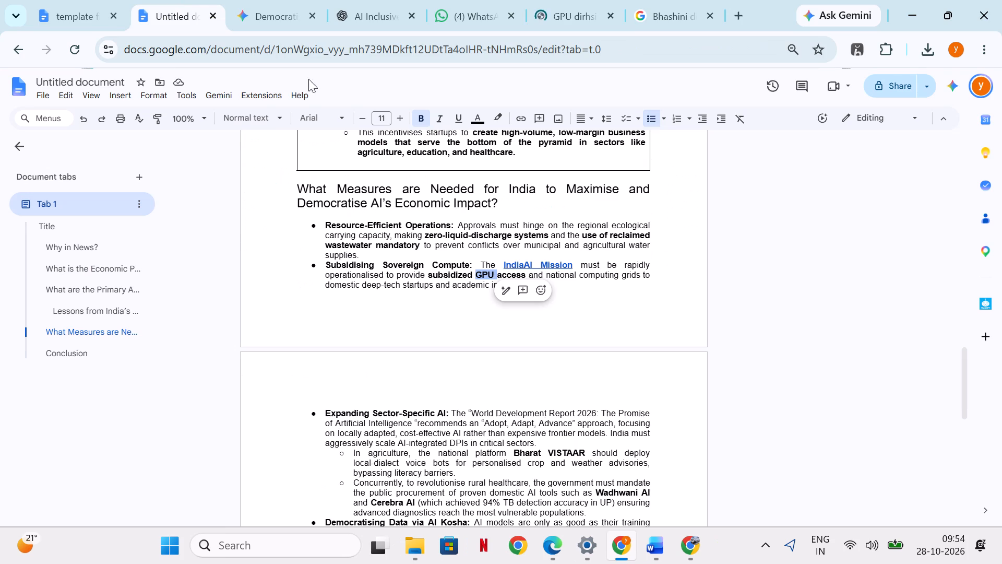
pyautogui.hotkey('ctrl', 'shift', 'v')
pyautogui.press('space')
# Hyperlink "Graphics Processing Unit (GPU)" in the draft to the Drishti IAS page Graphics Processing Unit.
pyautogui.click(596, 0)
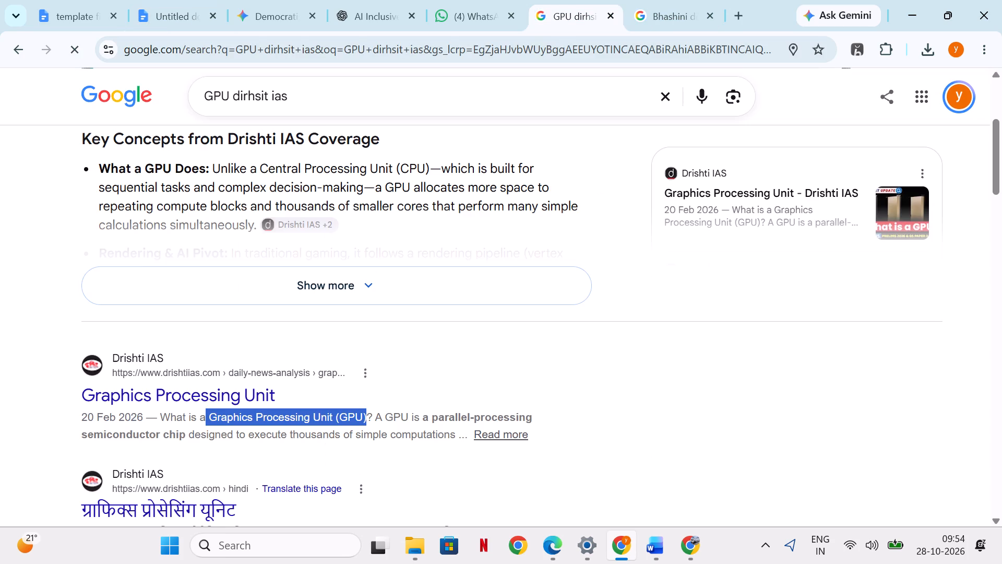
pyautogui.rightClick(156, 396)
pyautogui.click(206, 336)
pyautogui.click(161, 0)
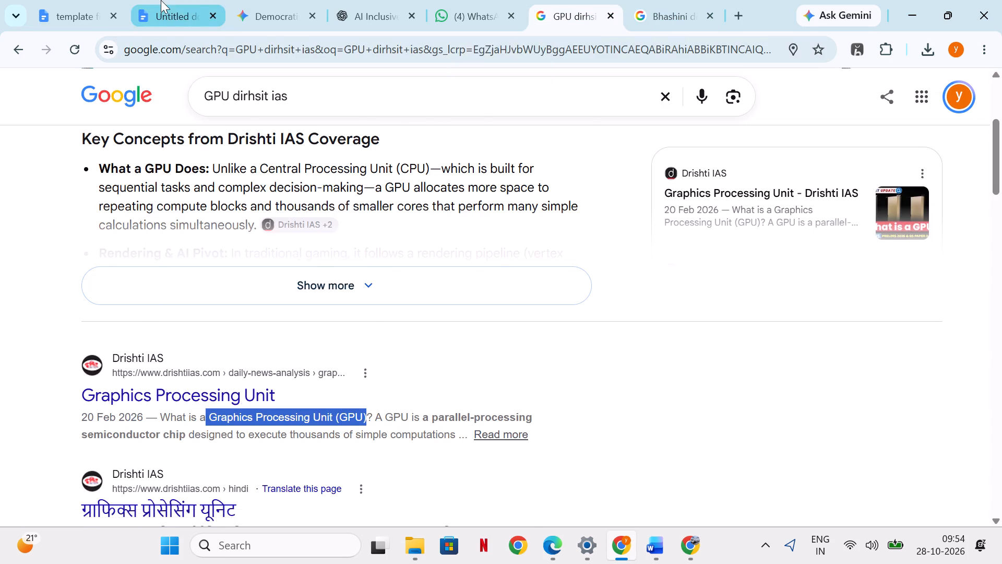
pyautogui.press('Left')
pyautogui.hotkey('ctrl', 'shift', 'Left')
pyautogui.hotkey('ctrl', 'shift', 'Left')
pyautogui.hotkey('ctrl', 'shift', 'Left')
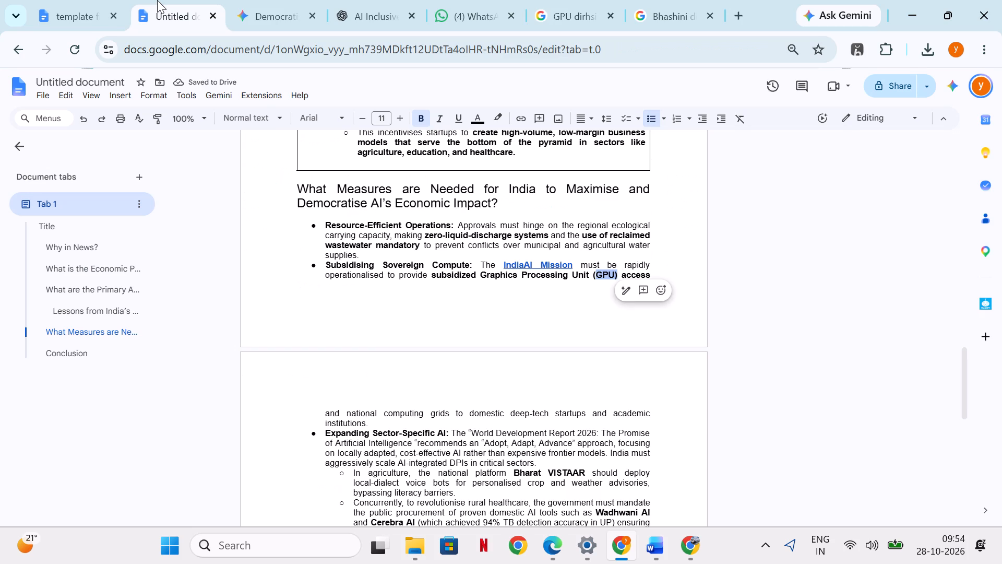
pyautogui.hotkey('ctrl', 'shift', 'Left')
pyautogui.hotkey('ctrl', 'shift', 'Left')
pyautogui.hotkey('ctrl', 'shift', 'Left')
pyautogui.hotkey('ctrl', 'k')
pyautogui.hotkey('ctrl', 'v')
pyautogui.hotkey('ctrl', 'Return')
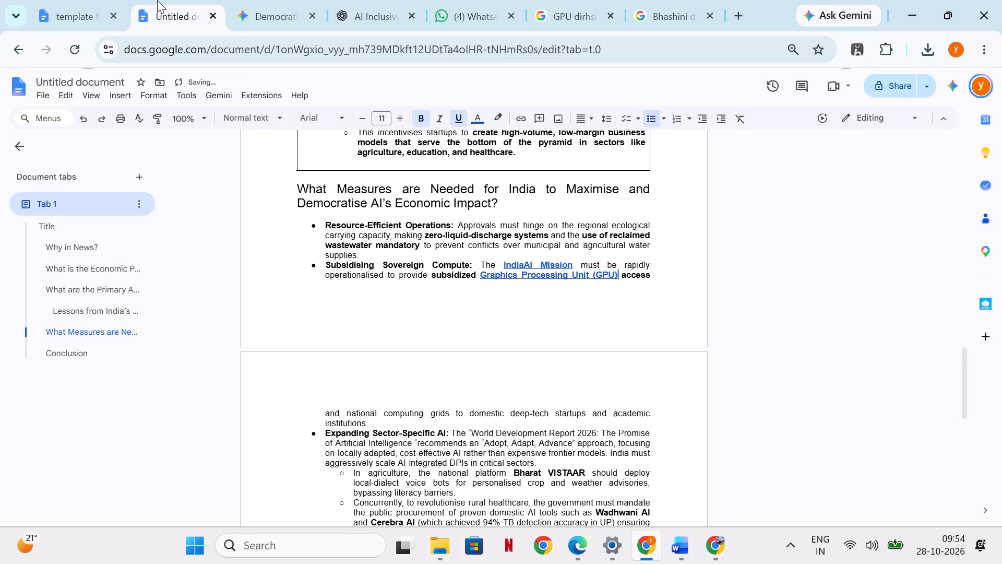
# Bold the quoted title "World Development Report 2026: The Promise of Artificial Intelligence" in the Expanding Sector-Specific AI bullet.
pyautogui.scroll(-2, 367, 320)
pyautogui.moveTo(464, 258); pyautogui.dragTo(474, 274)
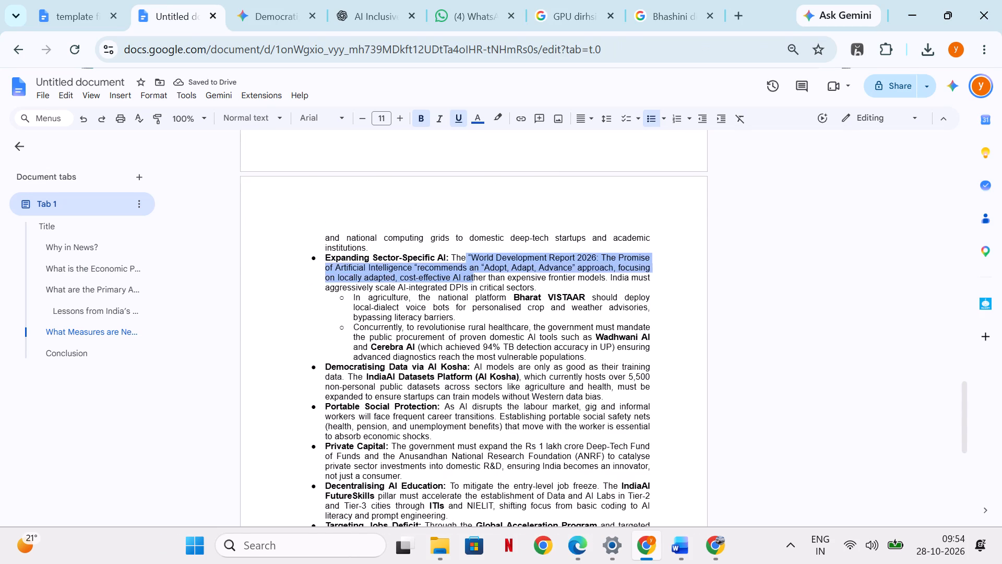
pyautogui.moveTo(474, 274); pyautogui.dragTo(417, 268)
pyautogui.hotkey('ctrl', 'b')
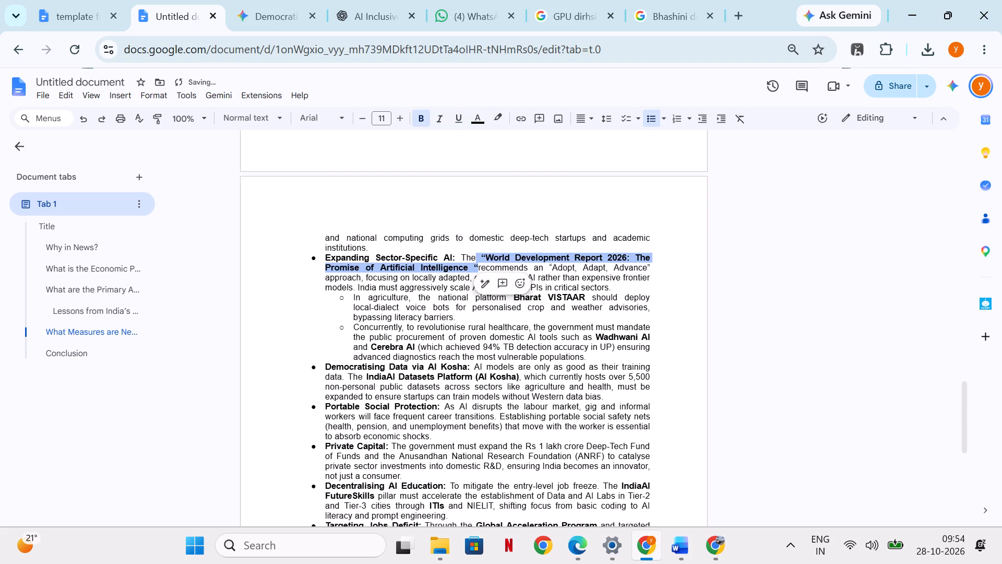
# Fix the spacing and closing quotation mark after "Artificial Intelligence" and add the word "report" following the quoted title.
pyautogui.click(477, 267)
pyautogui.press('space')
pyautogui.click(470, 268)
pyautogui.press('BackSpace')
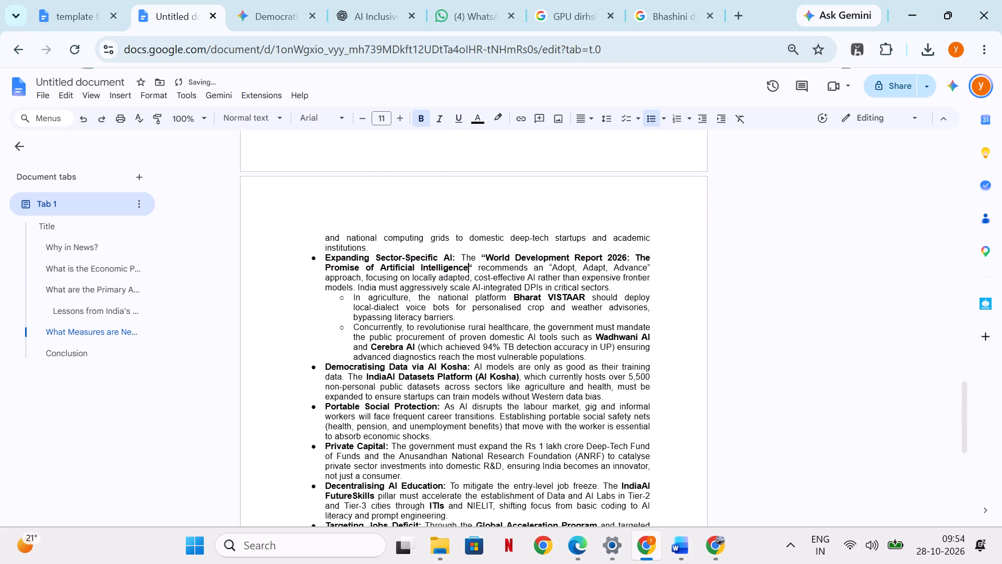
pyautogui.press('Right')
pyautogui.press('BackSpace')
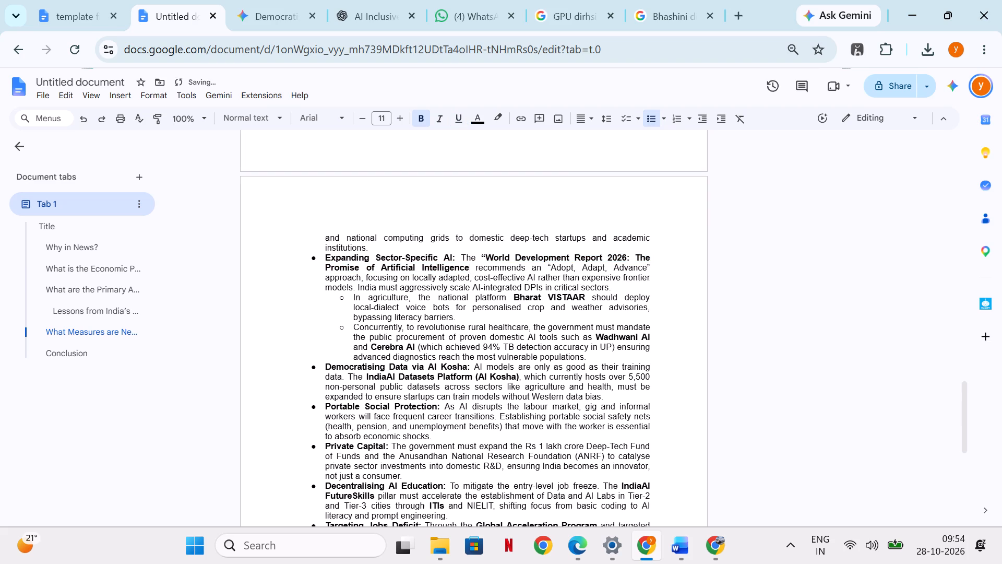
pyautogui.write('" report')
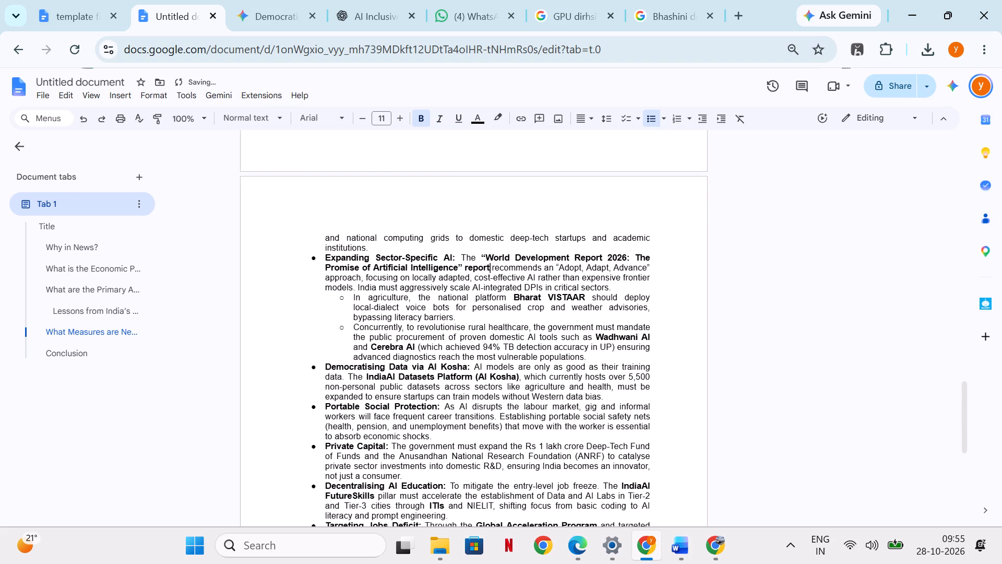
# Copy the quoted World Development Report 2026 title and search Google for it followed by "durshti ias", in place of the Bhashini search.
pyautogui.click(485, 258)
pyautogui.moveTo(483, 258); pyautogui.dragTo(463, 268)
pyautogui.hotkey('ctrl', 'c')
pyautogui.keyDown('ctrl'); pyautogui.click(664, 0); pyautogui.keyUp('ctrl')
pyautogui.keyDown('ctrl'); pyautogui.click(662, 46); pyautogui.keyUp('ctrl')
pyautogui.hotkey('ctrl', 'v')
pyautogui.press('space')
pyautogui.write('durshti ias')
pyautogui.press('Return')
# Hyperlink the quoted World Development Report 2026 title in the draft to the Drishti IAS page of the same name.
pyautogui.scroll(-1, 438, 140)
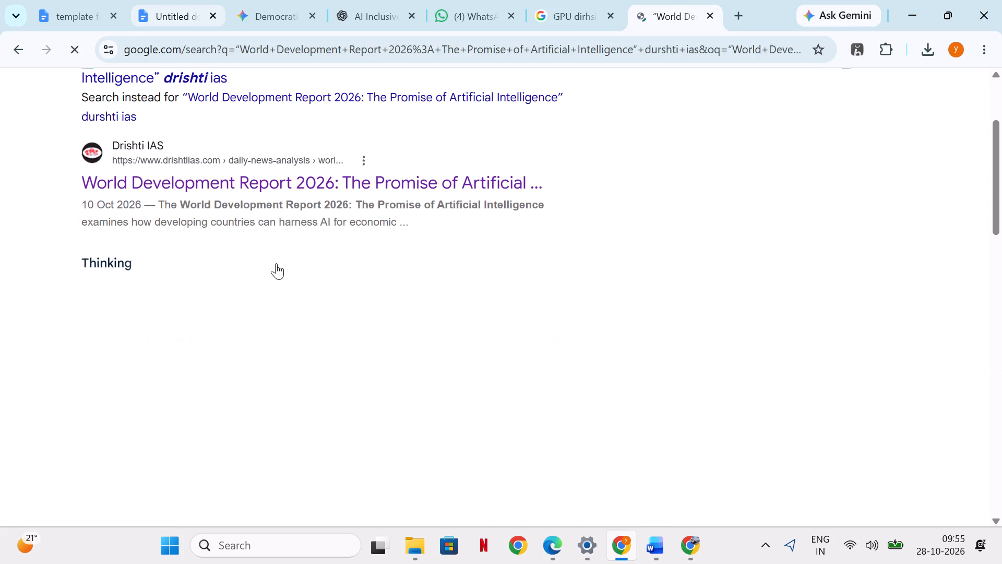
pyautogui.rightClick(250, 180)
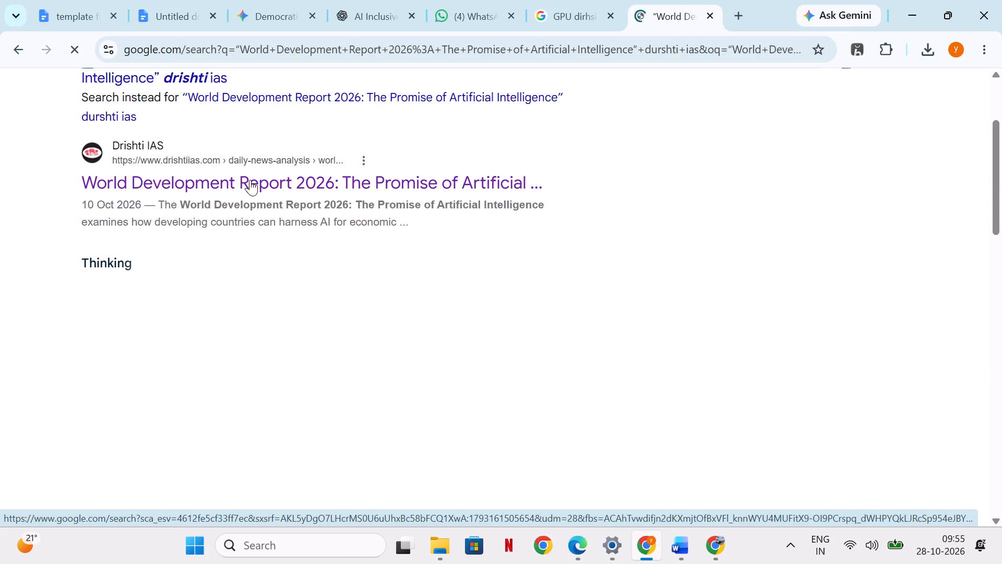
pyautogui.rightClick(180, 173)
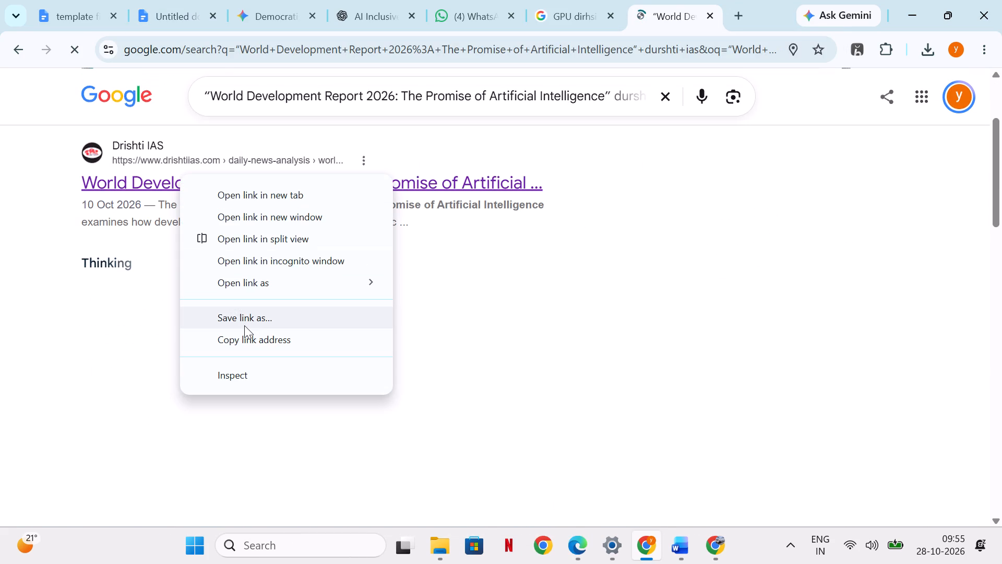
pyautogui.click(247, 330)
pyautogui.click(170, 0)
pyautogui.hotkey('ctrl', 'k')
pyautogui.hotkey('ctrl', 'v')
pyautogui.hotkey('ctrl', 'Return')
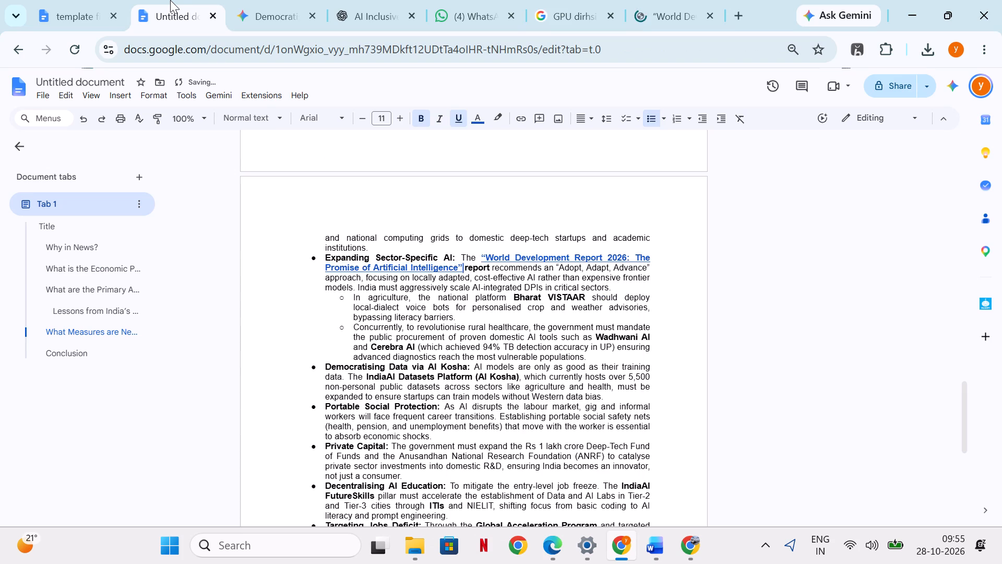
# Make the quoted phrase "Adopt, Adapt, Advance" bold and italic in the Expanding Sector-Specific AI bullet.
pyautogui.moveTo(556, 270); pyautogui.dragTo(655, 268)
pyautogui.hotkey('ctrl', 'b')
pyautogui.click(443, 117)
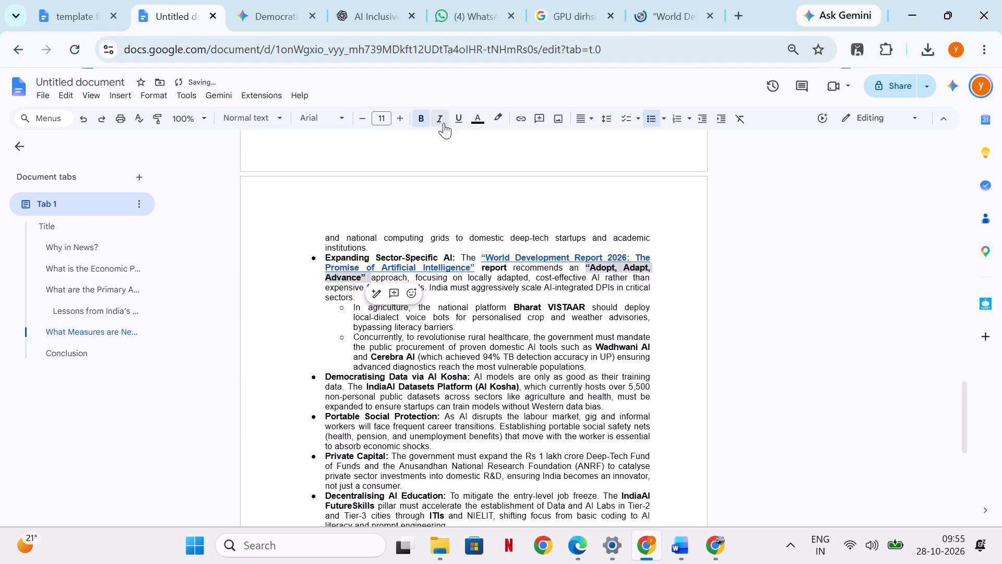
pyautogui.click(443, 273)
pyautogui.click(434, 302)
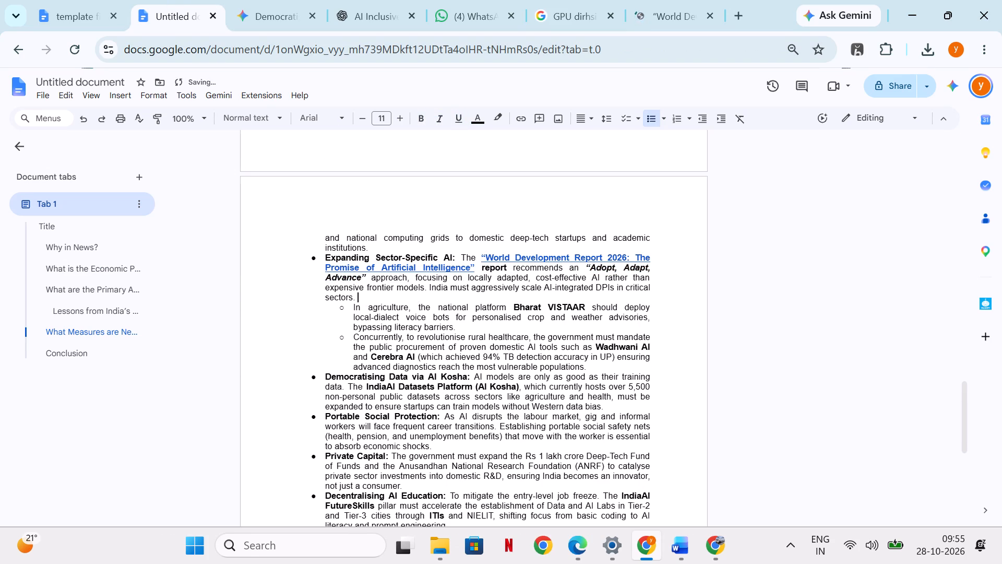
# Copy "Bharat VISTAAR" from the agriculture sub-bullet and search Google for it followed by "dirhsit ias", in place of the World Development Report search.
pyautogui.moveTo(510, 306); pyautogui.dragTo(584, 307)
pyautogui.hotkey('ctrl', 'c')
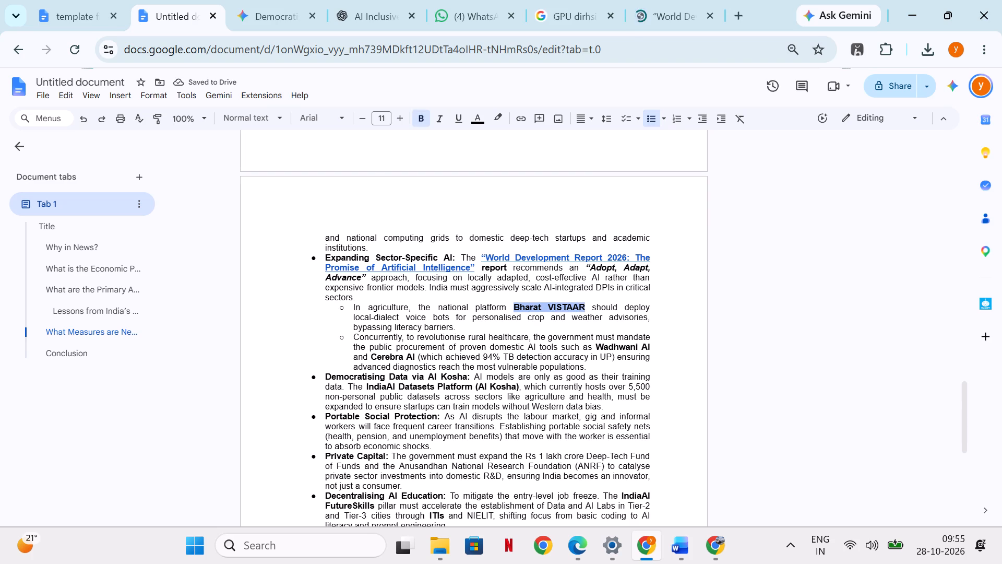
pyautogui.keyDown('ctrl'); pyautogui.click(660, 0); pyautogui.keyUp('ctrl')
pyautogui.keyDown('ctrl'); pyautogui.click(654, 51); pyautogui.keyUp('ctrl')
pyautogui.hotkey('ctrl', 'v')
pyautogui.press('space')
pyautogui.write('dirhsit ias')
pyautogui.press('Return')
pyautogui.scroll(-1, 433, 180)
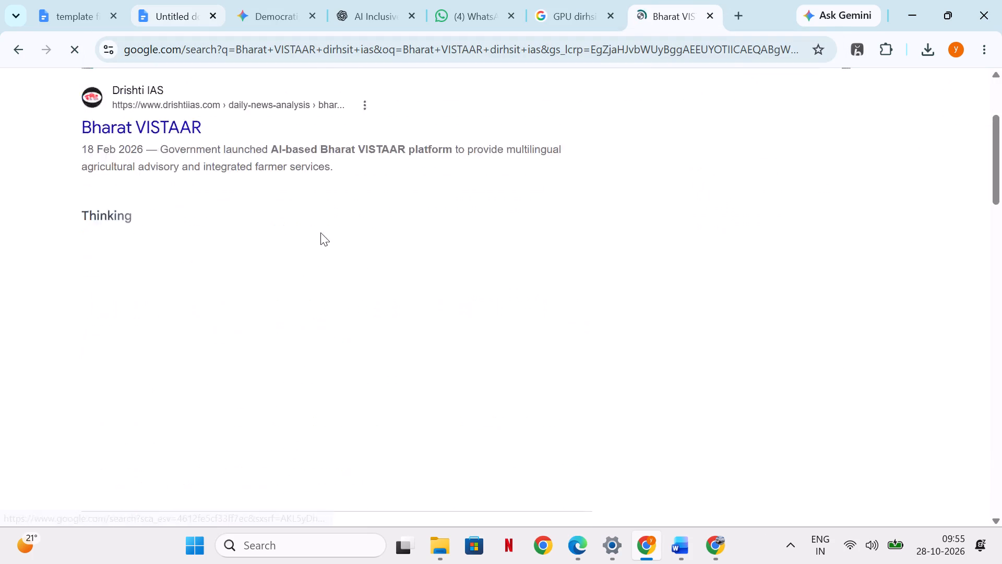
pyautogui.scroll(-1, 320, 232)
# Hyperlink "Bharat VISTAAR" in the agriculture sub-bullet to the Drishti IAS page of the same name.
pyautogui.rightClick(158, 136)
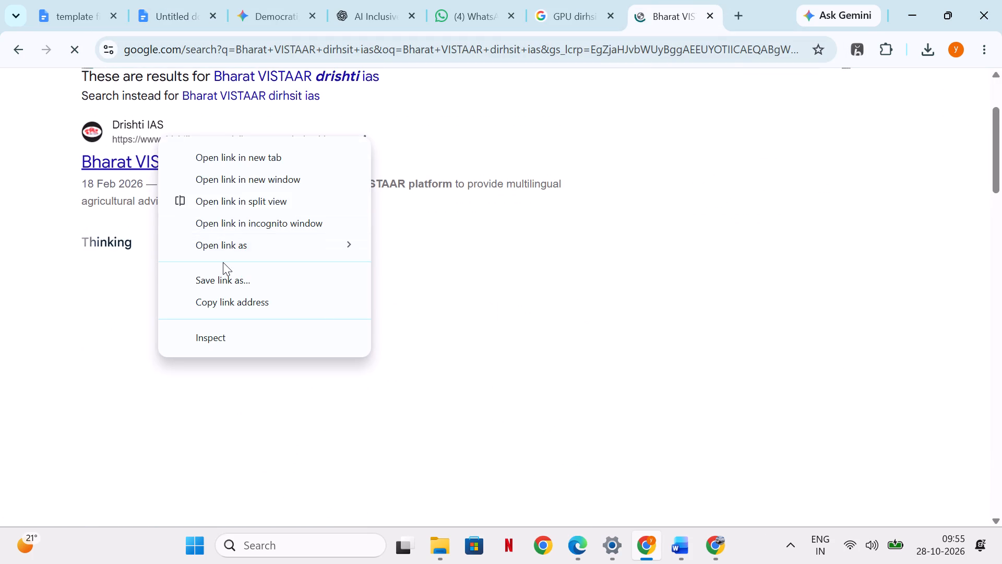
pyautogui.click(242, 295)
pyautogui.click(210, 0)
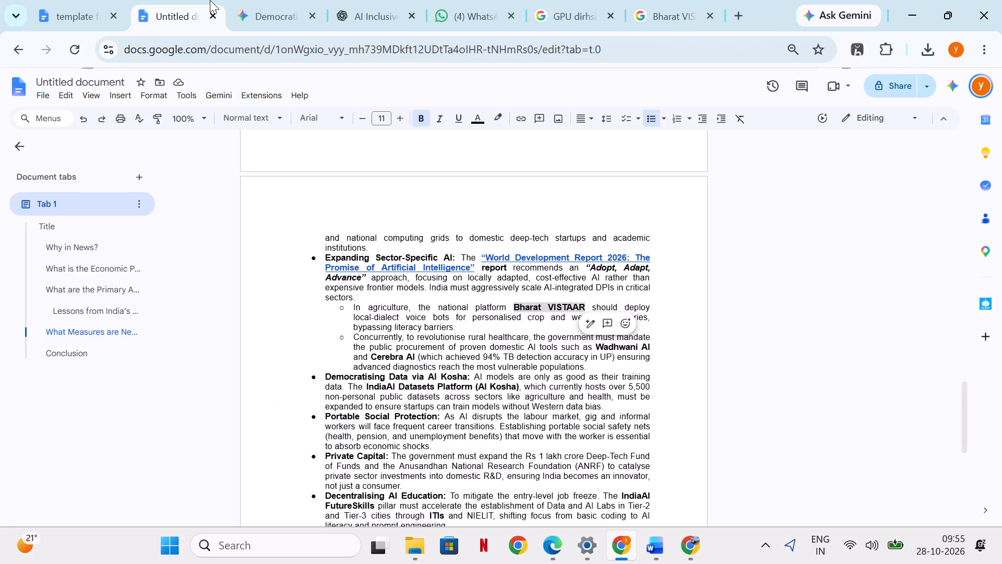
pyautogui.hotkey('ctrl', 'k')
pyautogui.hotkey('ctrl', 'v')
pyautogui.hotkey('ctrl', 'Return')
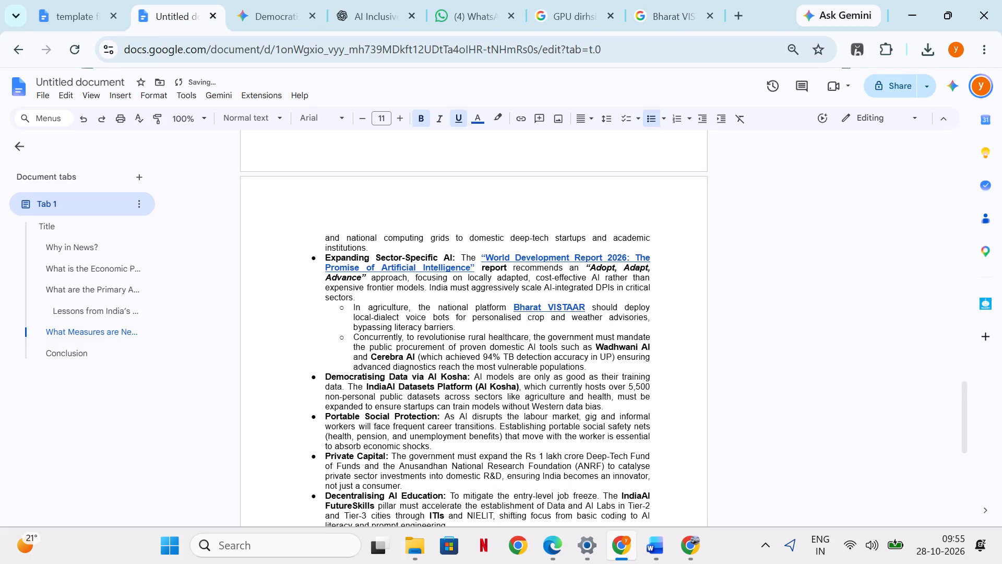
pyautogui.click(430, 351)
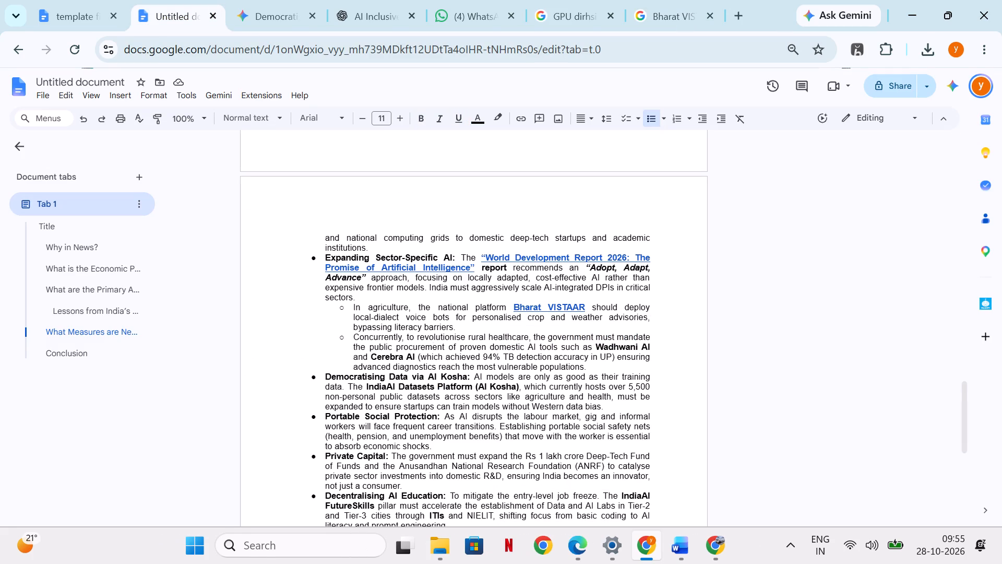
# Delete "Wadhwani AI" from the rural healthcare sub-bullet.
pyautogui.moveTo(598, 345); pyautogui.dragTo(654, 343)
pyautogui.press('BackSpace')
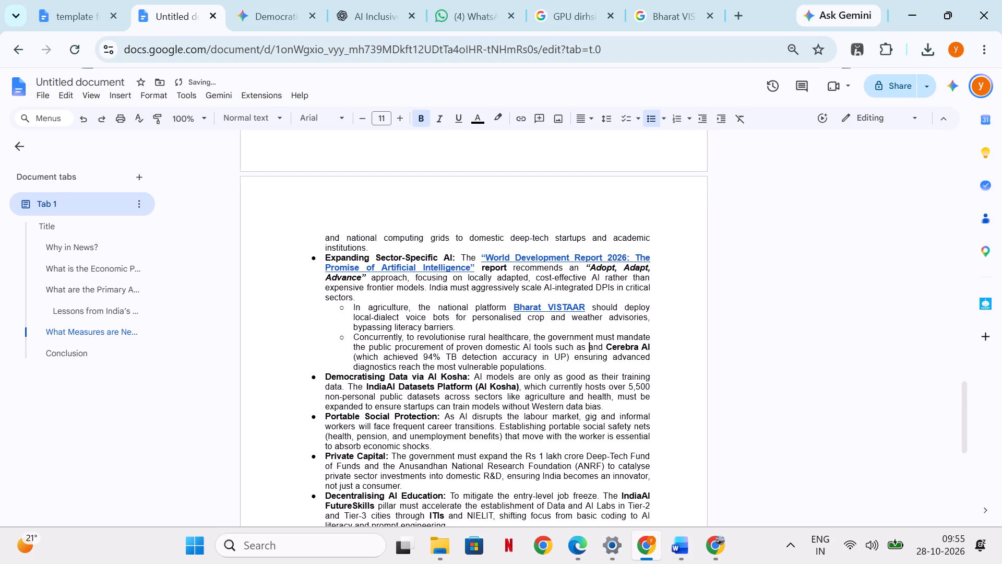
# Expand the abbreviation "UP" to "Uttar Pradesh" in the rural healthcare sub-bullet.
pyautogui.click(558, 360)
pyautogui.write('ttar')
pyautogui.press('space')
pyautogui.press('Right')
pyautogui.write('radesh')
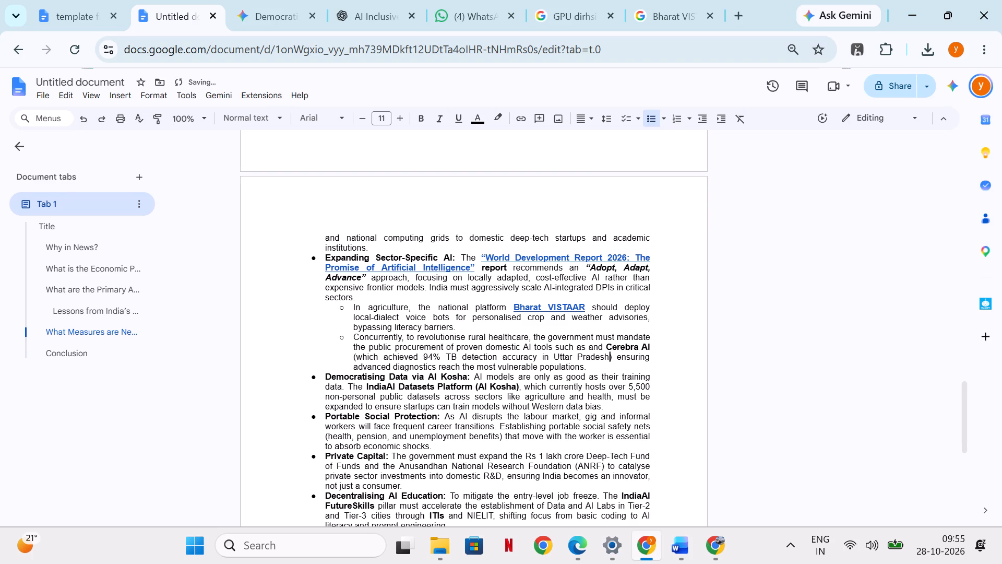
# Remove the leftover "and" before "Cerebra AI" in the rural healthcare sub-bullet, keeping the whole name capitalised and bold.
pyautogui.moveTo(589, 343); pyautogui.dragTo(610, 349)
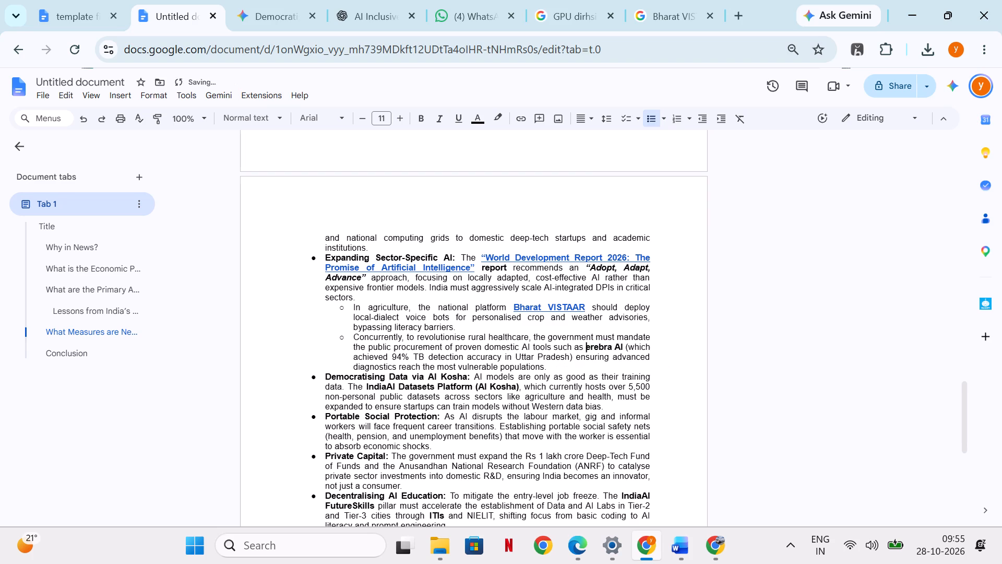
pyautogui.press('c')
pyautogui.moveTo(604, 346); pyautogui.dragTo(631, 351)
pyautogui.hotkey('ctrl', 'b')
pyautogui.click(515, 366)
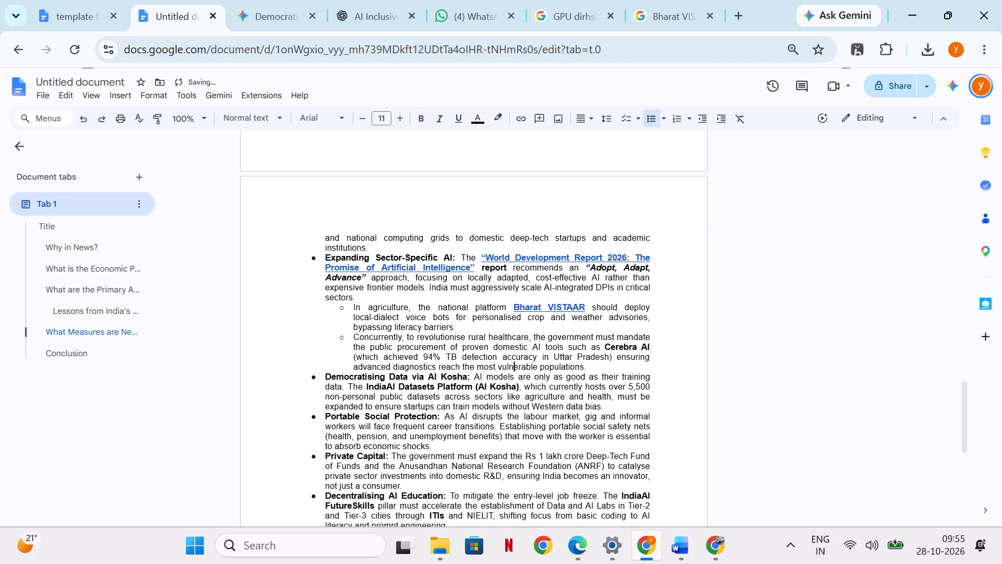
# Copy "IndiaAI Datasets Platform (AI Kosha)" and search Google for it followed by "DIRHSIT IAS", check for a Drishti IAS page, and return to the draft.
pyautogui.moveTo(363, 384); pyautogui.dragTo(511, 381)
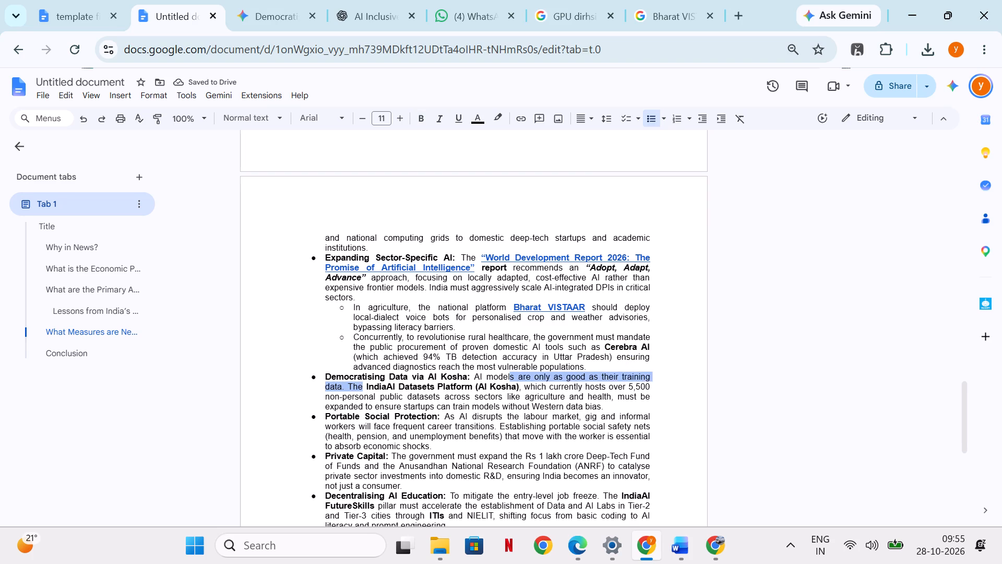
pyautogui.moveTo(511, 381); pyautogui.dragTo(520, 387)
pyautogui.hotkey('ctrl', 'c')
pyautogui.keyDown('ctrl'); pyautogui.click(641, 0); pyautogui.keyUp('ctrl')
pyautogui.keyDown('ctrl'); pyautogui.click(641, 45); pyautogui.keyUp('ctrl')
pyautogui.hotkey('ctrl', 'v')
pyautogui.press('space')
pyautogui.write('DIRHSIT IAS')
pyautogui.press('Return')
pyautogui.scroll(-1, 256, 218)
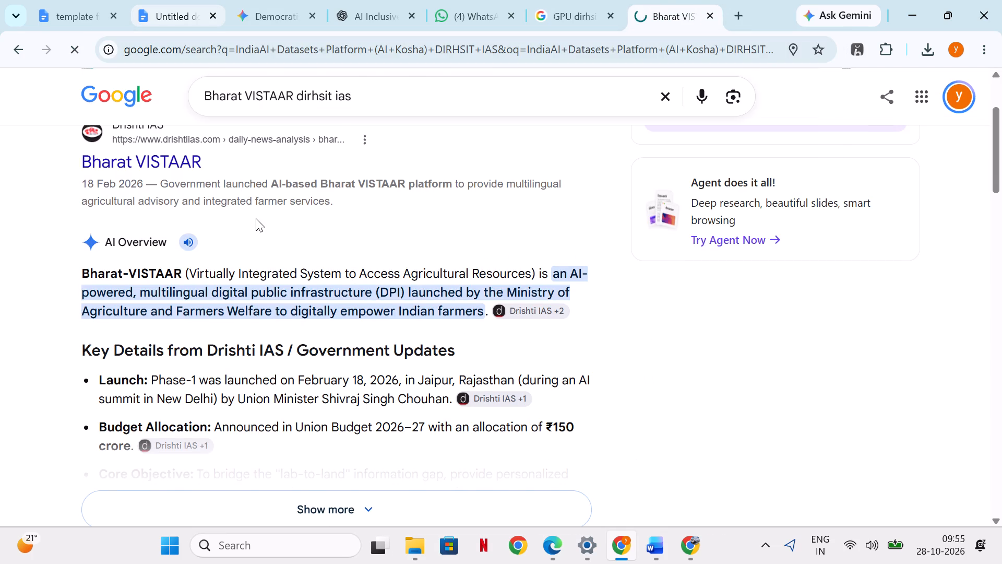
pyautogui.scroll(-5, 256, 218)
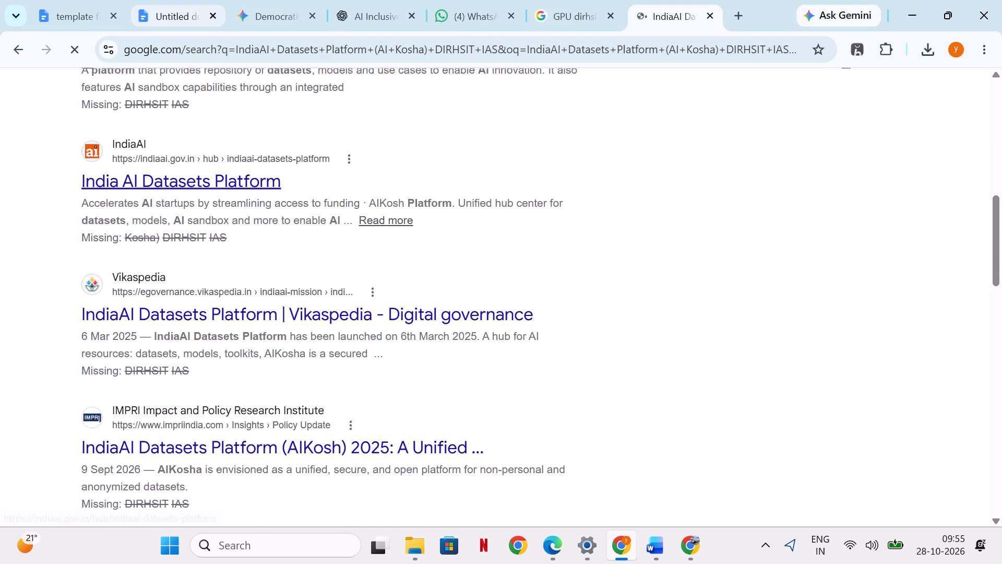
pyautogui.scroll(-2, 210, 374)
pyautogui.click(153, 0)
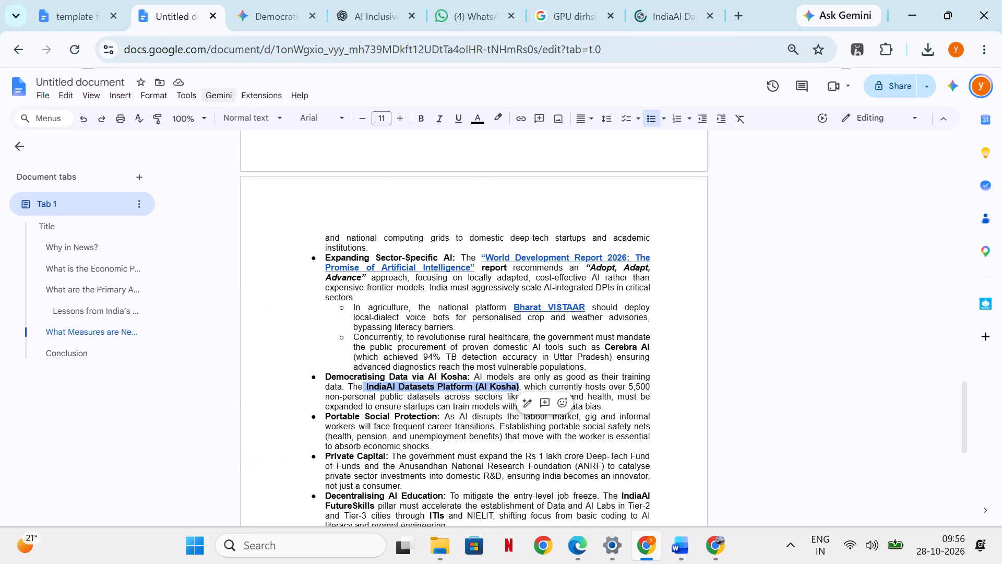
pyautogui.click(464, 382)
# Split the Portable Social Protection bullet before "Establishing" and indent that sentence as a sub-bullet.
pyautogui.scroll(-1, 464, 382)
pyautogui.click(452, 378)
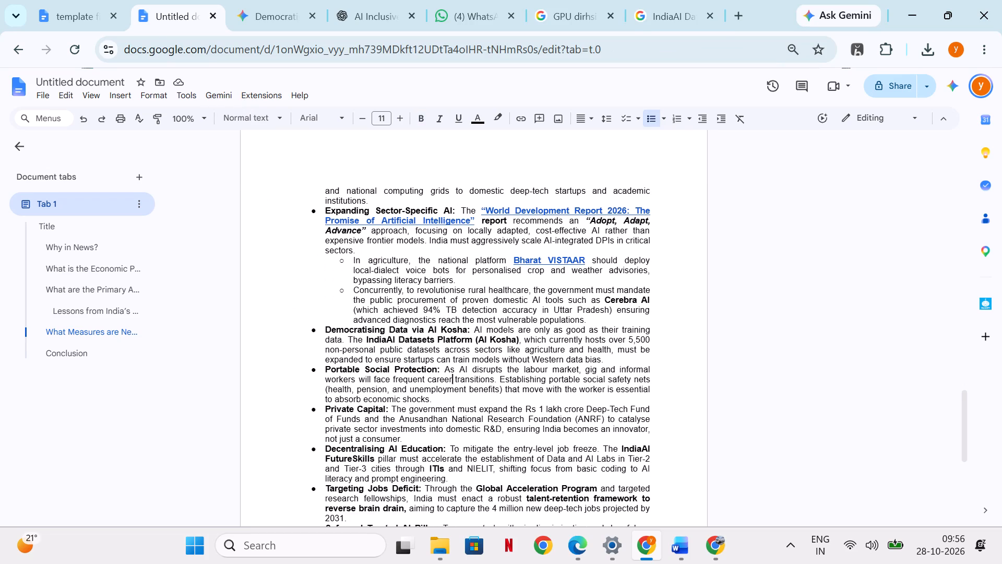
pyautogui.click(497, 382)
pyautogui.press('Right')
pyautogui.press('Return')
pyautogui.press('Tab')
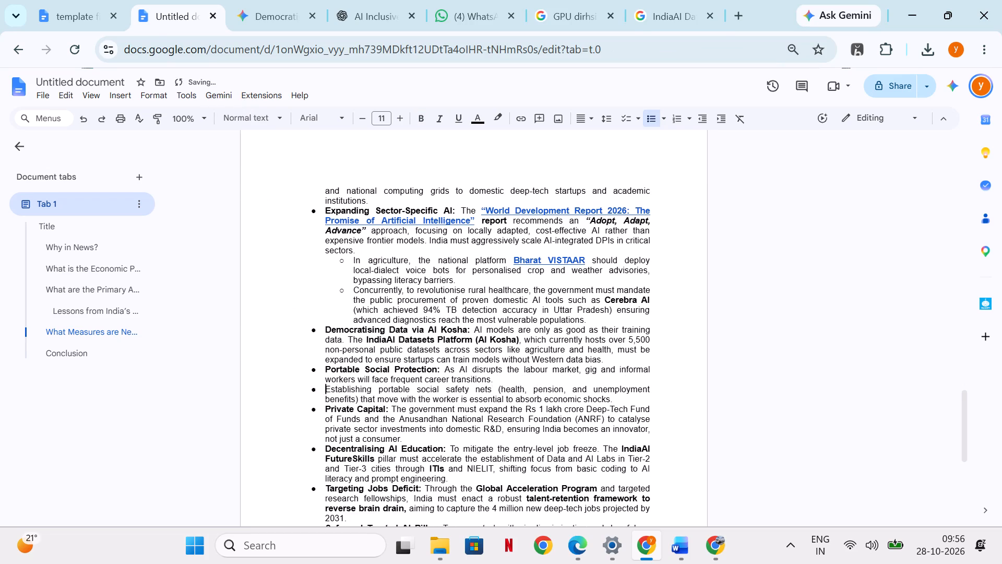
# Bold "portable social safety net" in the new sub-bullet under Portable Social Protection.
pyautogui.moveTo(404, 389); pyautogui.dragTo(513, 390)
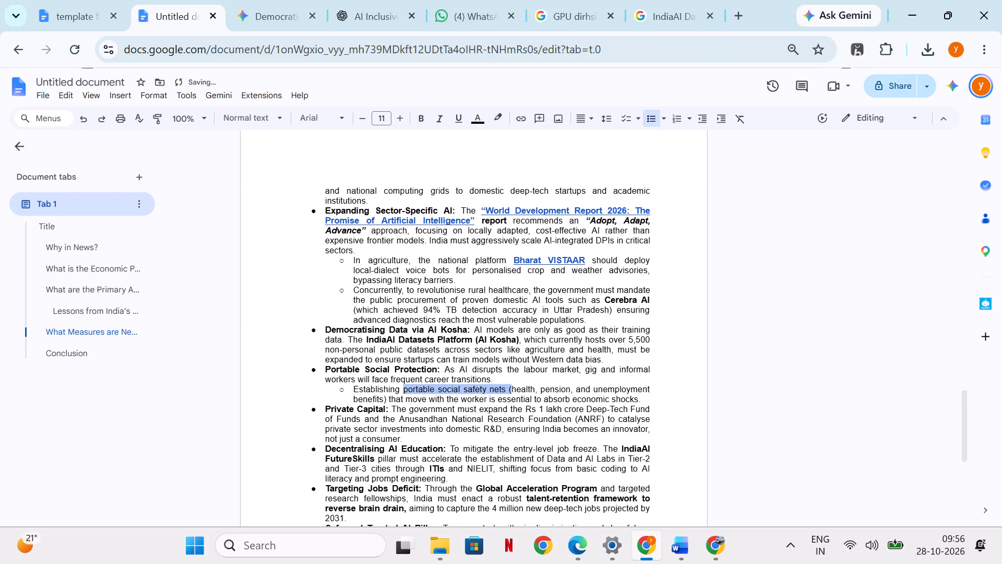
pyautogui.moveTo(513, 390); pyautogui.dragTo(504, 390)
pyautogui.hotkey('ctrl', 'b')
pyautogui.click(393, 430)
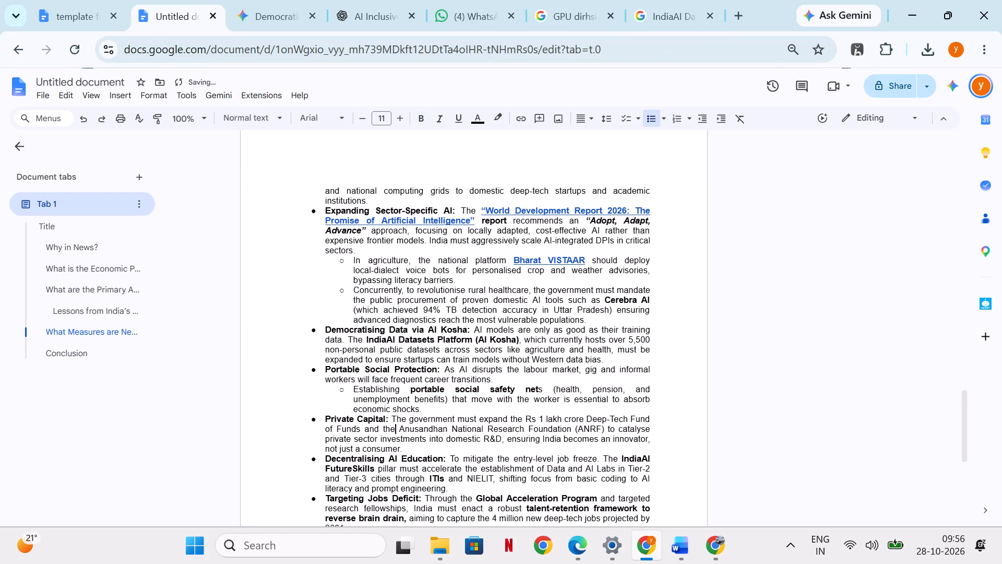
# Bold "Deep-Tech Fund of Funds and the Anusandhan National Research Foundation (ANRF)" in the Private Capital bullet.
pyautogui.moveTo(582, 419); pyautogui.dragTo(605, 431)
pyautogui.hotkey('ctrl', 'b')
# Copy the bolded Deep-Tech Fund of Funds and ANRF phrase and search Google for it followed by "DIRSHIT IAS", in place of the GPU search.
pyautogui.hotkey('ctrl', 'c')
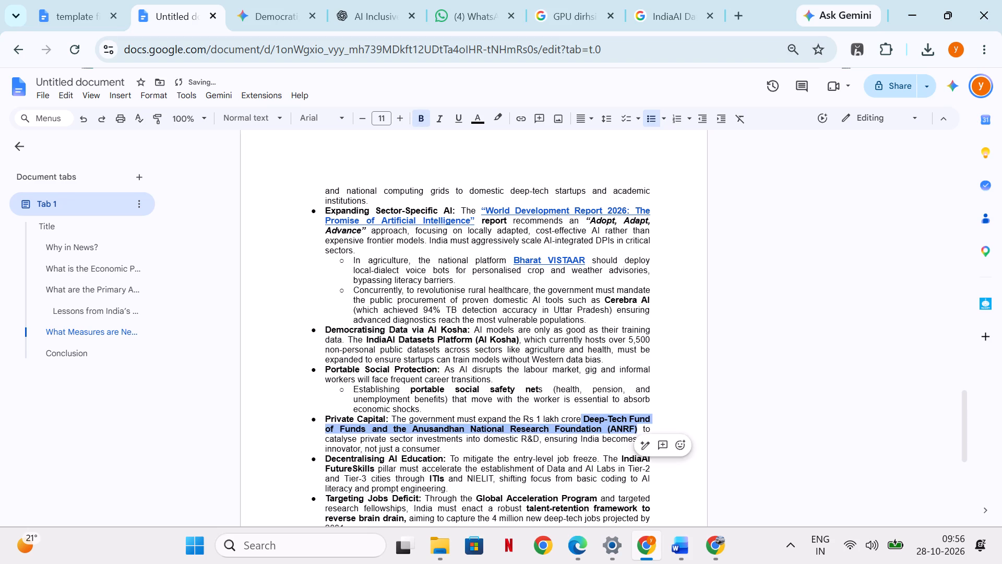
pyautogui.keyDown('ctrl'); pyautogui.click(566, 39); pyautogui.keyUp('ctrl')
pyautogui.keyDown('ctrl'); pyautogui.click(559, 22); pyautogui.keyUp('ctrl')
pyautogui.keyDown('ctrl'); pyautogui.click(559, 41); pyautogui.keyUp('ctrl')
pyautogui.hotkey('ctrl', 'v')
pyautogui.press('space')
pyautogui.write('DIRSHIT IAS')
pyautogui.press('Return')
pyautogui.scroll(-2, 77, 299)
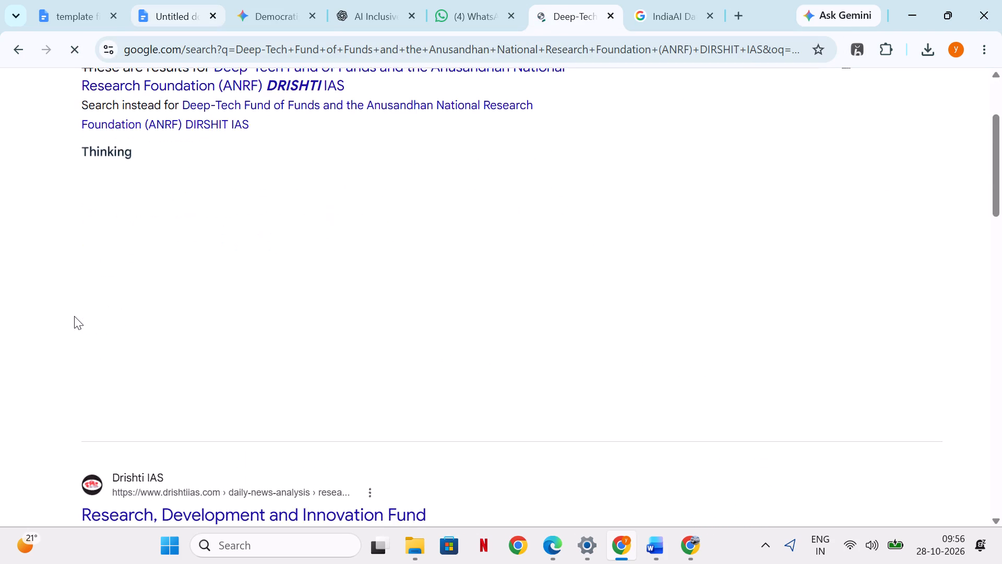
# Link the bolded Deep-Tech Fund of Funds and ANRF phrase in the Private Capital bullet to Drishti IAS's "Research, Development and Innovation Fund" page.
pyautogui.scroll(-2, 74, 316)
pyautogui.rightClick(254, 362)
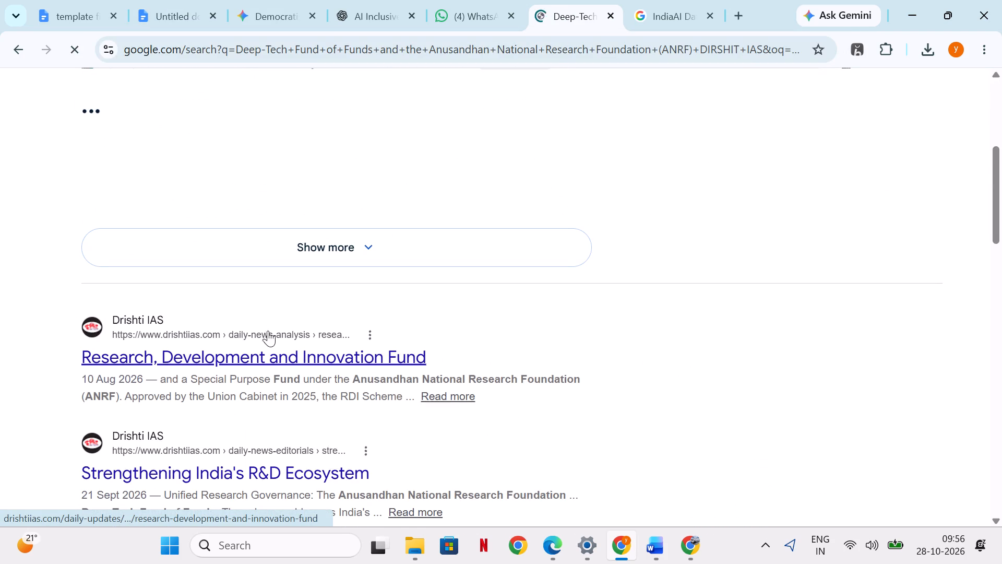
pyautogui.click(303, 311)
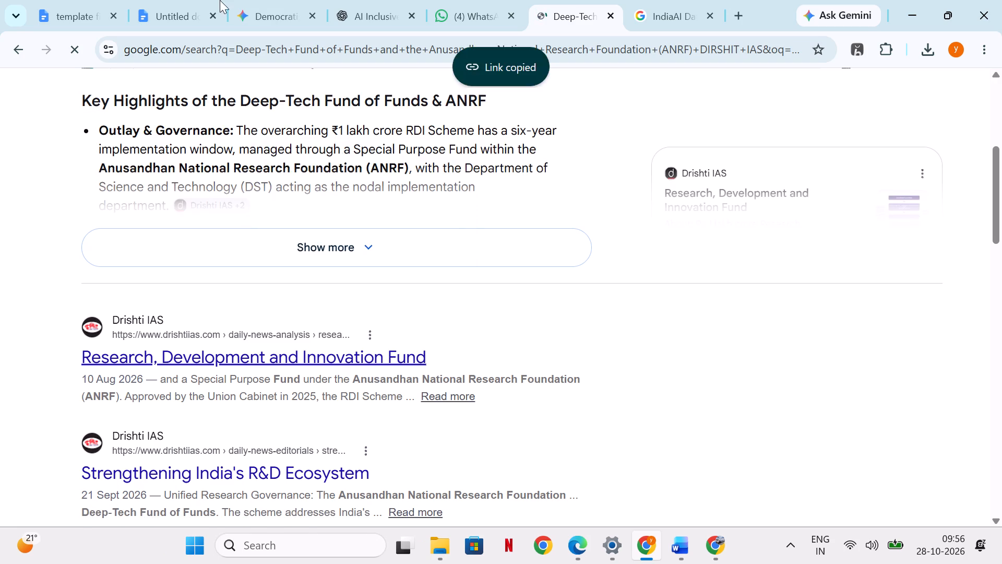
pyautogui.click(208, 0)
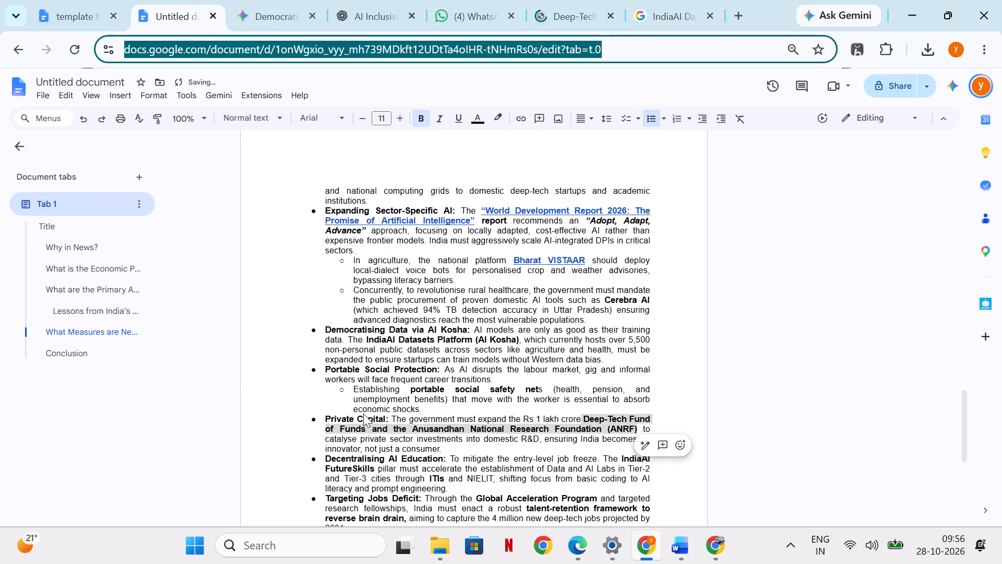
pyautogui.click(584, 416)
pyautogui.moveTo(583, 422); pyautogui.dragTo(615, 423)
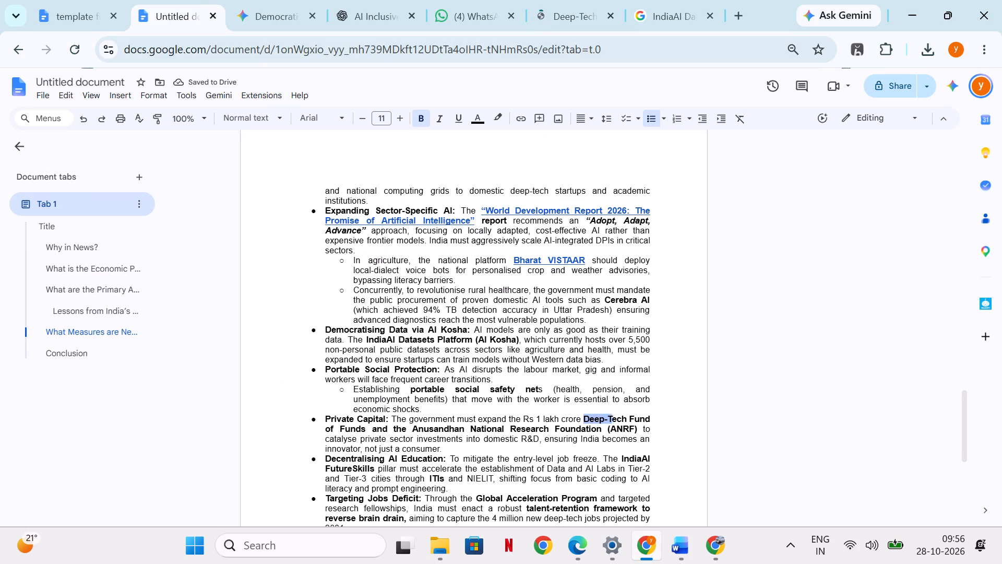
pyautogui.moveTo(615, 423); pyautogui.dragTo(639, 430)
pyautogui.hotkey('ctrl', 'k')
pyautogui.hotkey('ctrl', 'v')
pyautogui.hotkey('ctrl', 'Return')
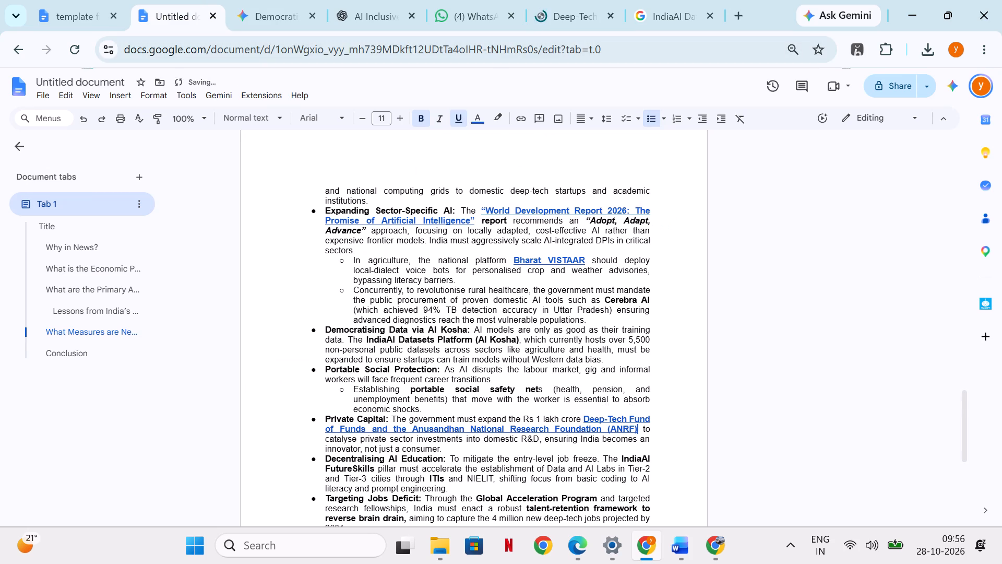
pyautogui.scroll(-1, 496, 420)
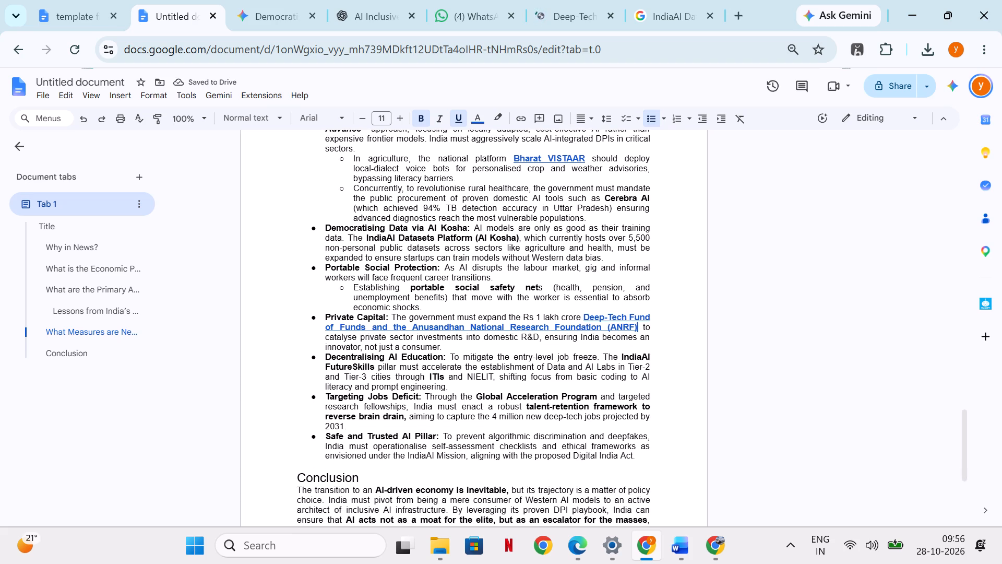
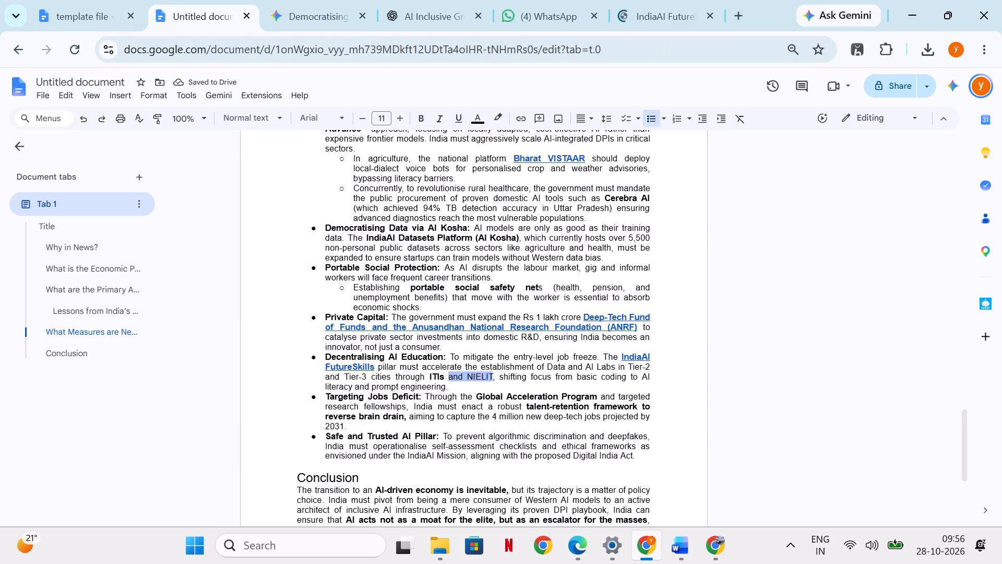
# Delete the selected words "and NIELIT" after "ITIs" in the Decentralising AI Education bullet.
pyautogui.press('BackSpace')
pyautogui.click(471, 411)
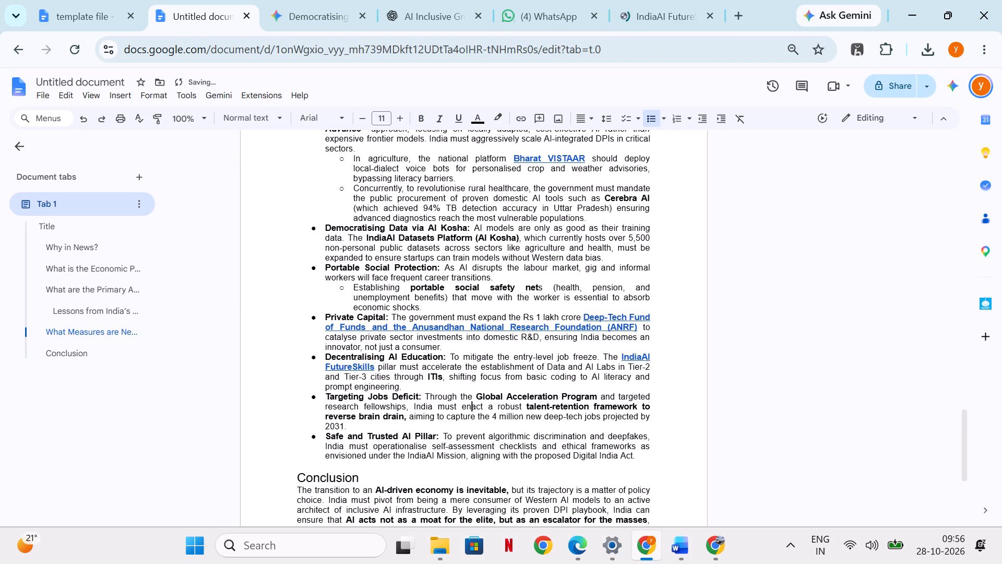
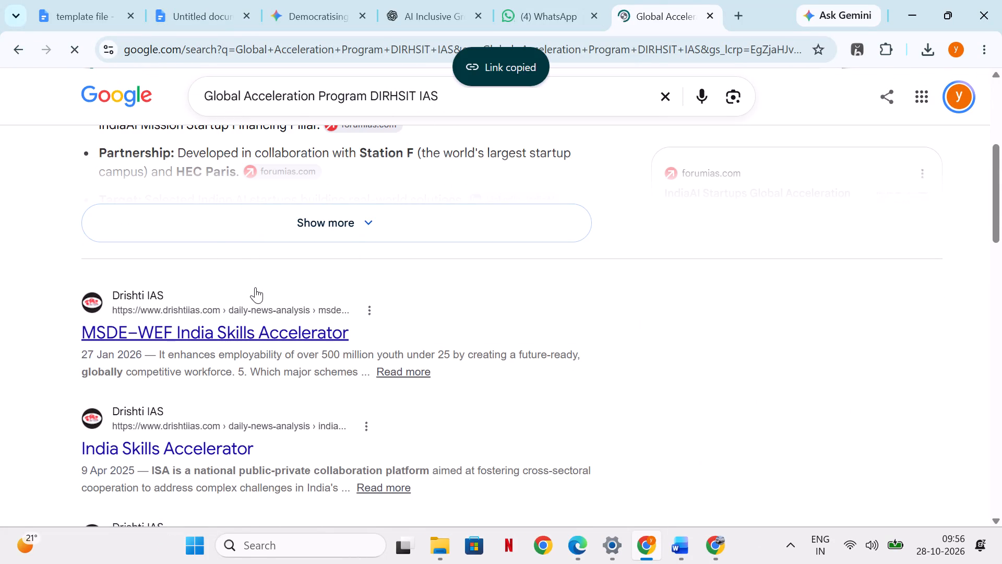
# Open the Drishti IAS page "MSDE–WEF India Skills Accelerator" from the Global Acceleration Program search results.
pyautogui.keyDown('ctrl'); pyautogui.click(257, 322); pyautogui.keyUp('ctrl')
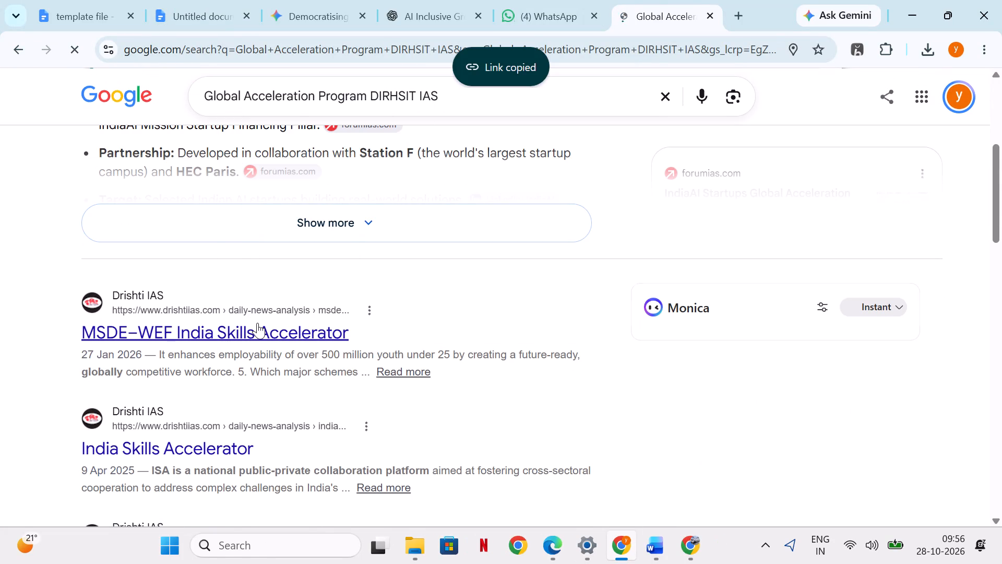
pyautogui.keyDown('ctrl'); pyautogui.scroll(2, 257, 323); pyautogui.keyUp('ctrl')
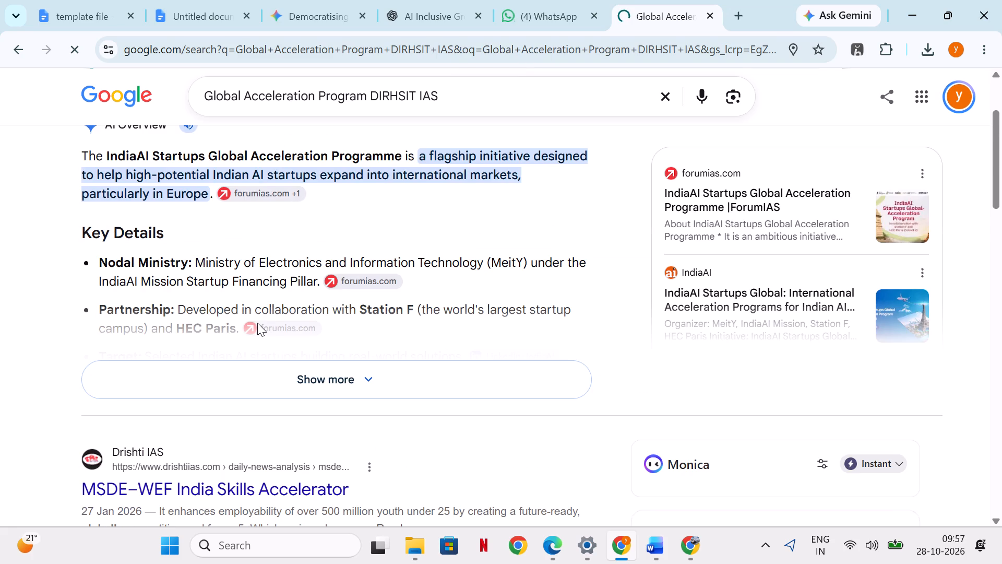
pyautogui.keyDown('ctrl'); pyautogui.scroll(-2, 258, 323); pyautogui.keyUp('ctrl')
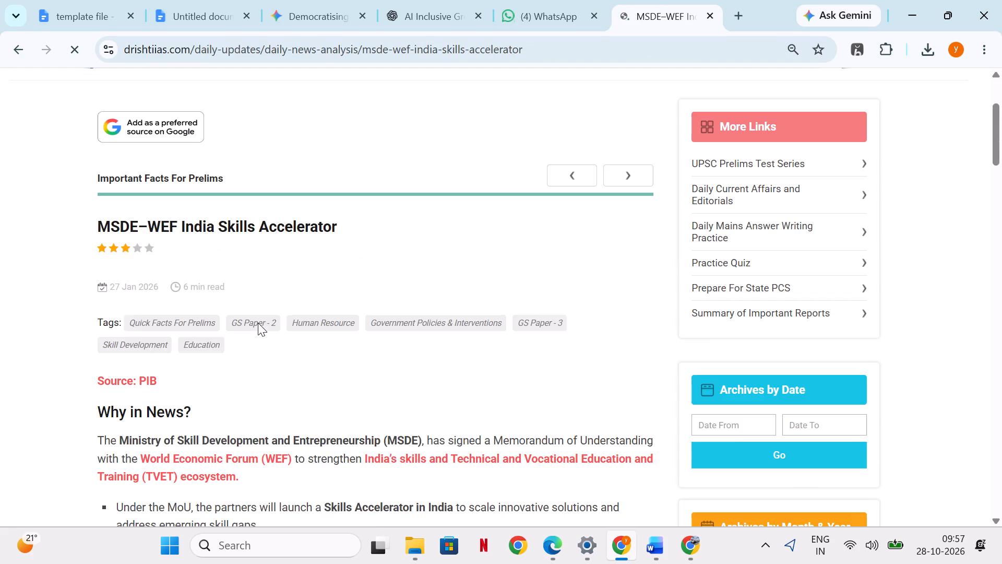
# Replace "Global Acceleration Program" in the Targeting Jobs Deficit bullet with "MSDE- WEF India Skills Accelerator", copied from the Drishti IAS page heading.
pyautogui.keyDown('ctrl'); pyautogui.scroll(-1, 258, 323); pyautogui.keyUp('ctrl')
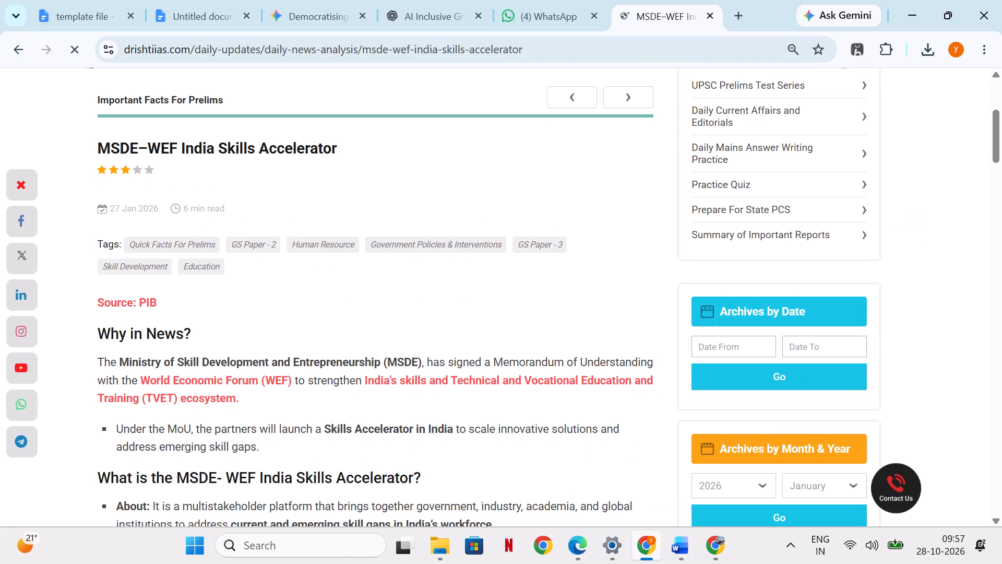
pyautogui.keyDown('ctrl'); pyautogui.scroll(-1, 336, 382); pyautogui.keyUp('ctrl')
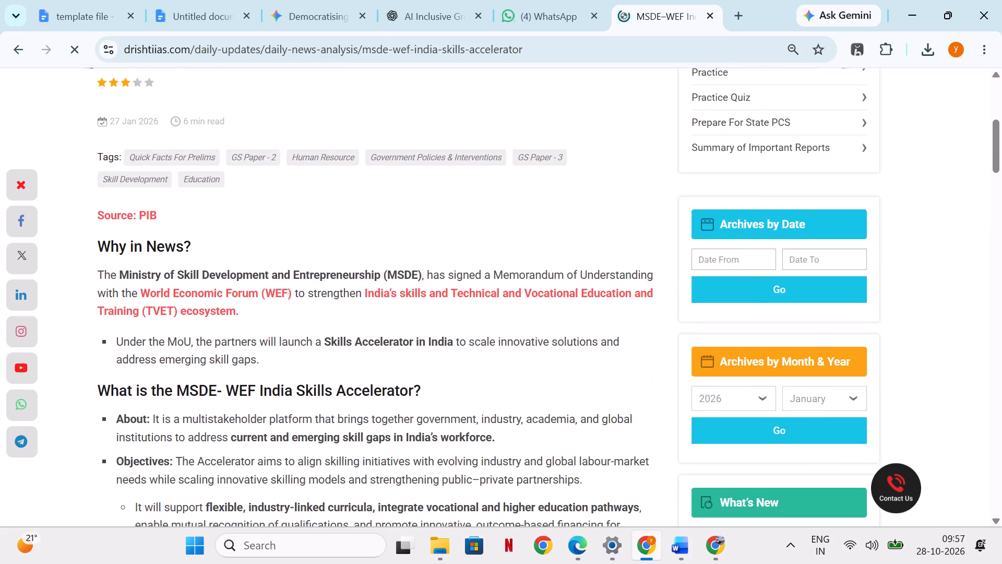
pyautogui.keyDown('ctrl'); pyautogui.scroll(-1, 336, 382); pyautogui.keyUp('ctrl')
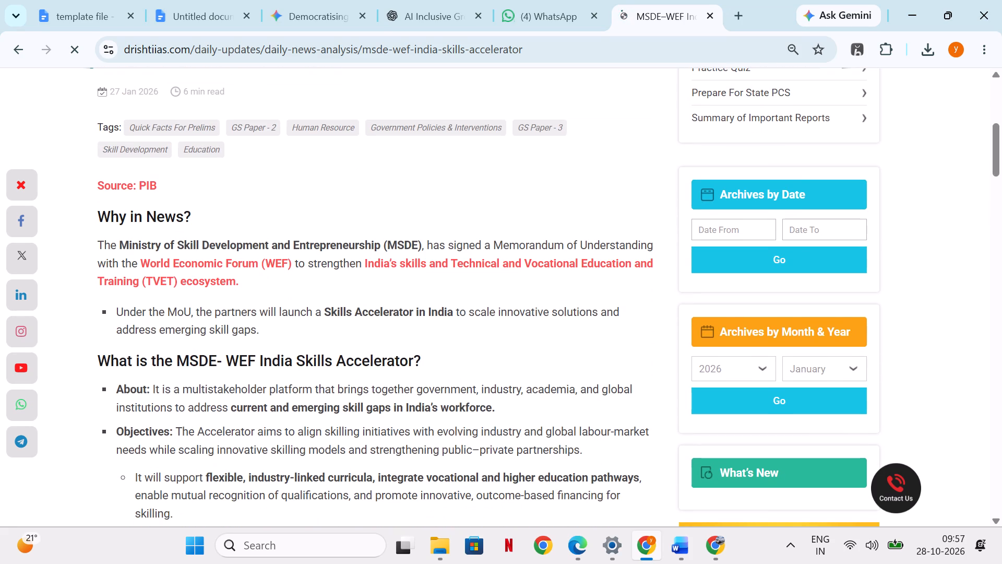
pyautogui.keyDown('ctrl'); pyautogui.moveTo(178, 358); pyautogui.dragTo(413, 372); pyautogui.keyUp('ctrl')
pyautogui.click(265, 372)
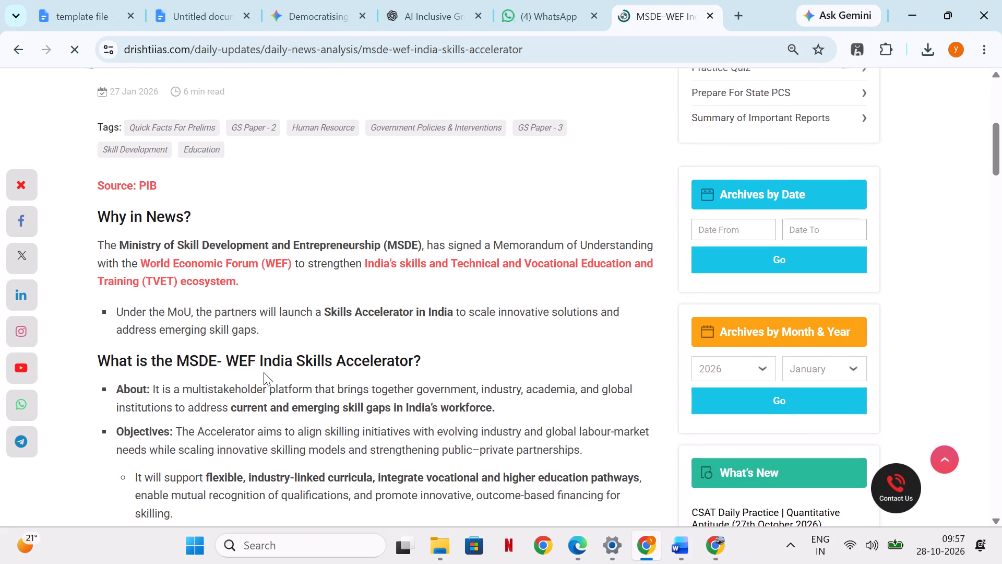
pyautogui.moveTo(180, 361); pyautogui.dragTo(225, 365)
pyautogui.moveTo(225, 365); pyautogui.dragTo(412, 357)
pyautogui.hotkey('ctrl', 'c')
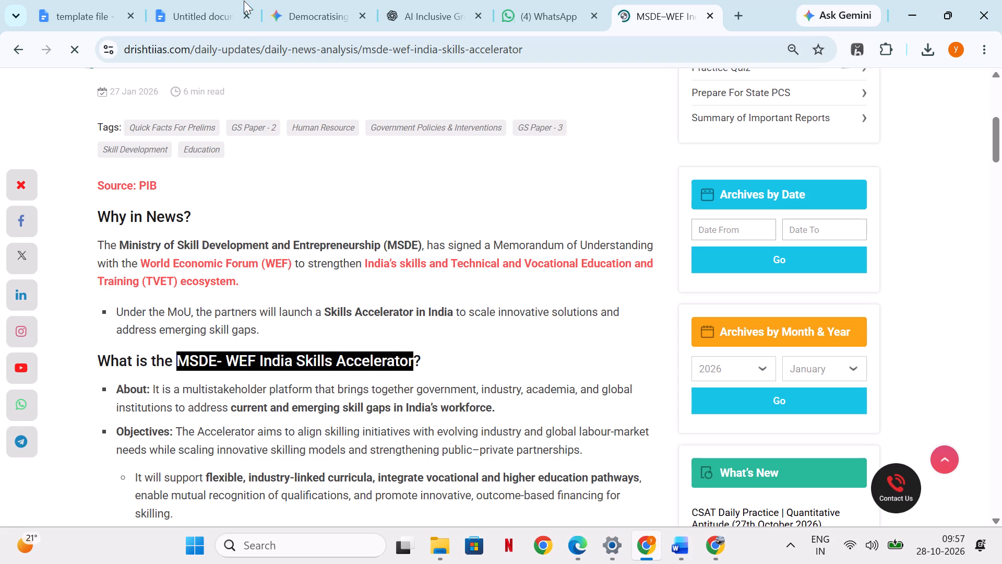
pyautogui.click(171, 5)
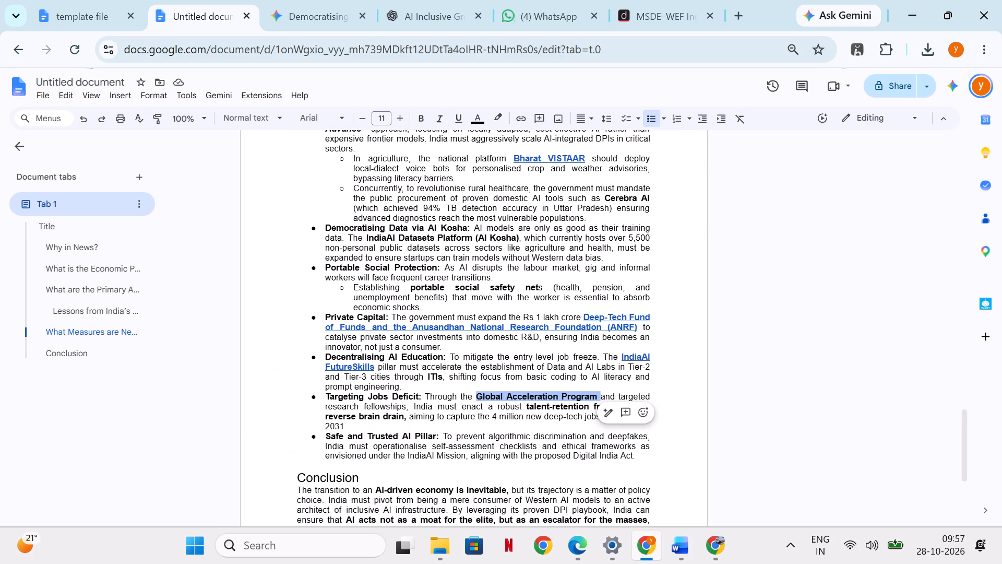
pyautogui.click(471, 396)
pyautogui.moveTo(478, 394); pyautogui.dragTo(610, 396)
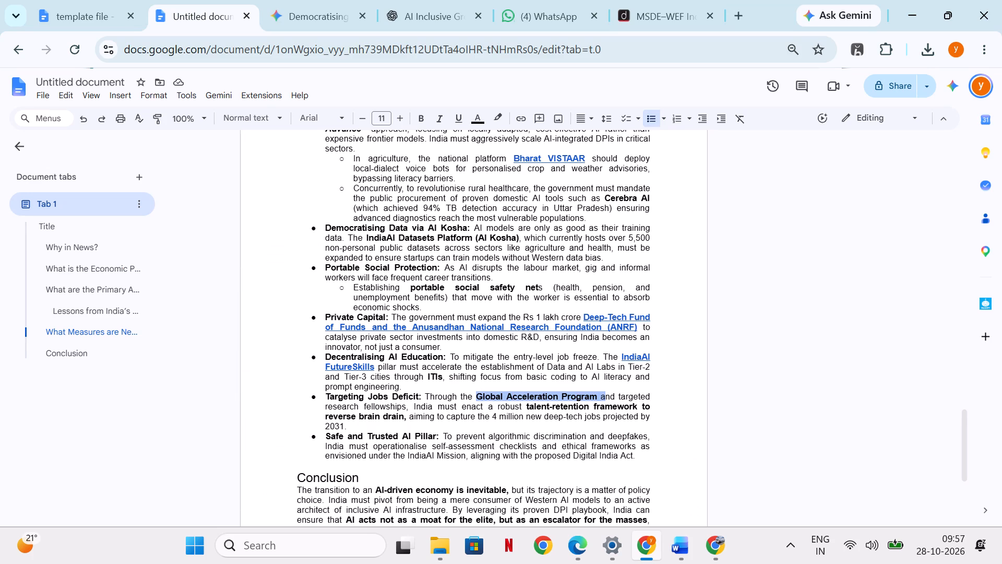
pyautogui.moveTo(610, 396); pyautogui.dragTo(595, 398)
pyautogui.hotkey('ctrl', 'shift', 'v')
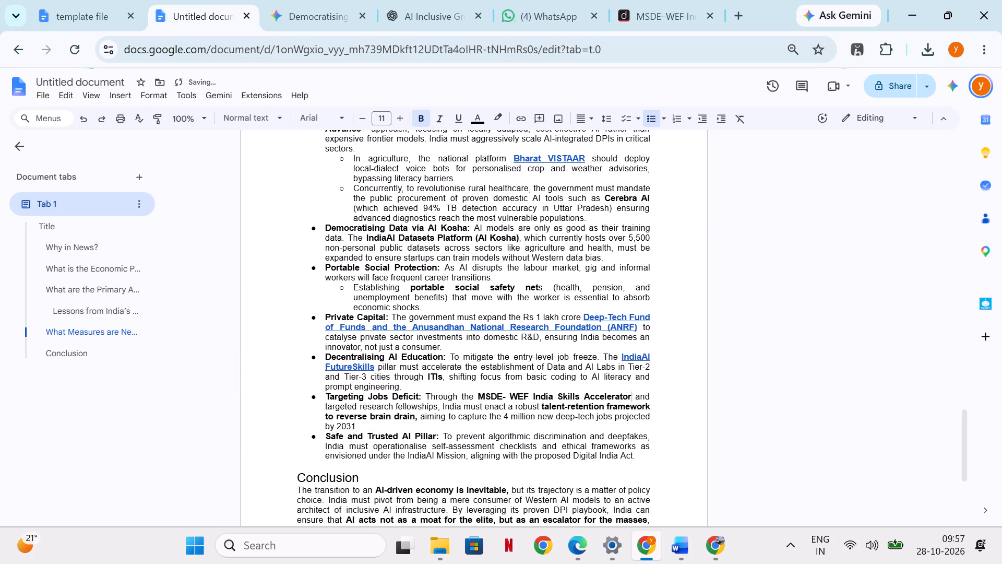
# Hyperlink "MSDE- WEF India Skills Accelerator" in the Targeting Jobs Deficit bullet to its Drishti IAS page.
pyautogui.click(648, 0)
pyautogui.click(560, 60)
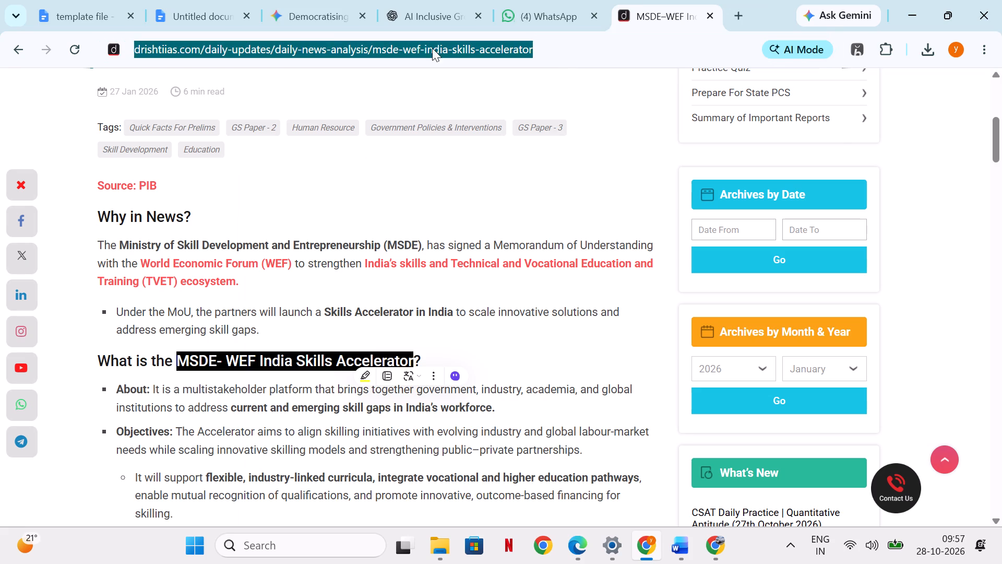
pyautogui.hotkey('ctrl', 'c')
pyautogui.click(219, 0)
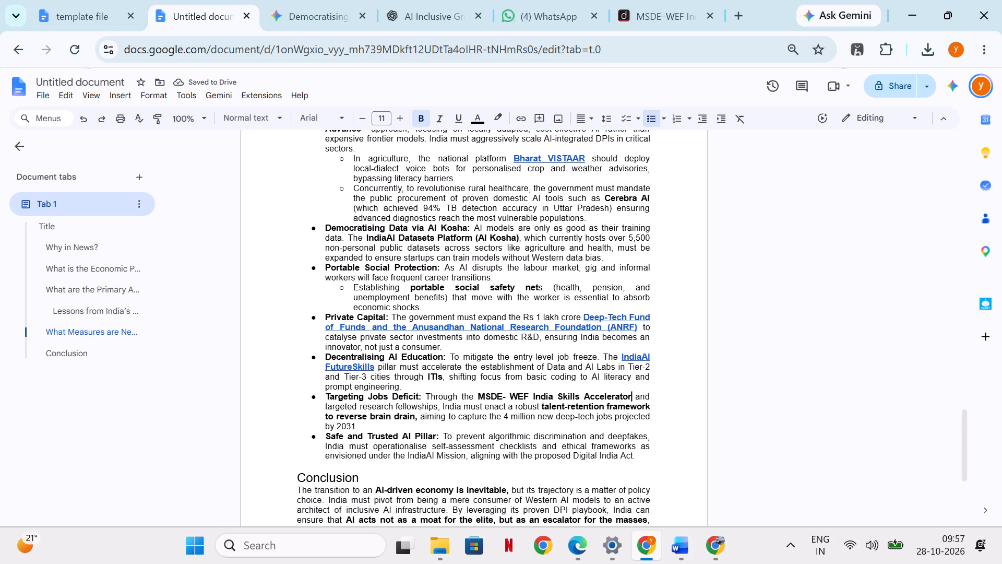
pyautogui.moveTo(475, 399); pyautogui.dragTo(628, 400)
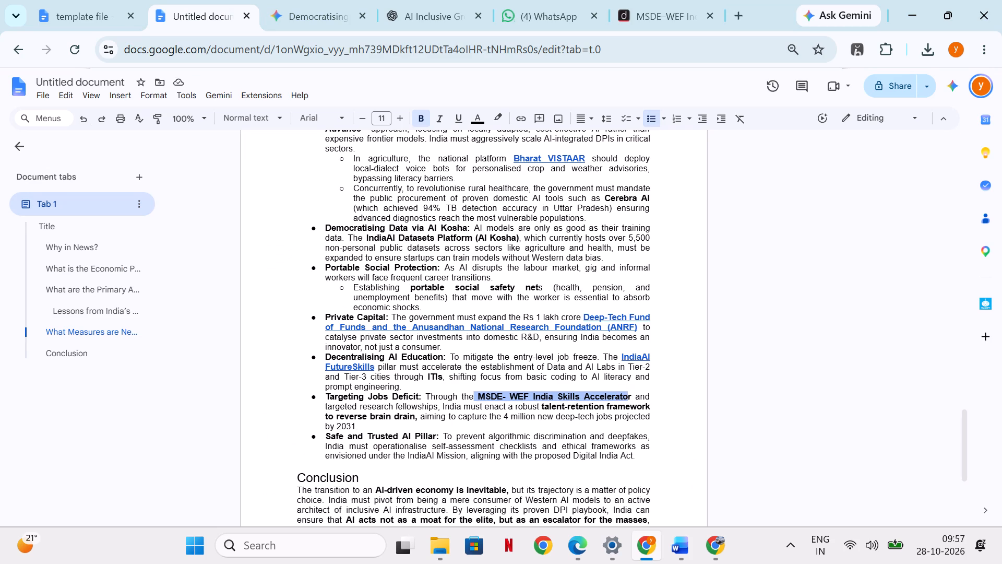
pyautogui.moveTo(628, 400); pyautogui.dragTo(630, 398)
pyautogui.hotkey('ctrl', 'k')
pyautogui.hotkey('ctrl', 'v')
pyautogui.hotkey('ctrl', 'Return')
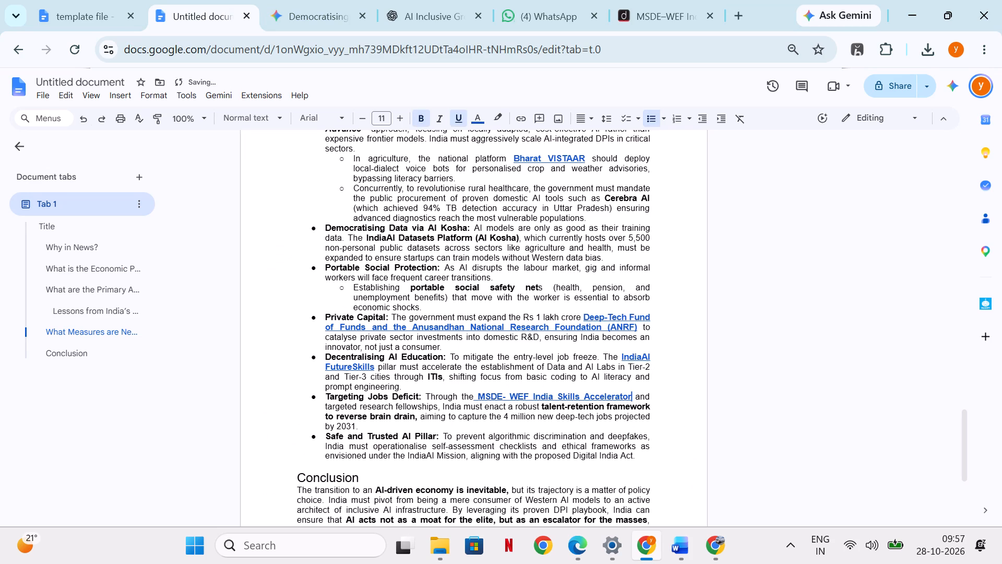
# Search Google for "india ai mission DIRHIST IAS" and open the Drishti IAS page on India-AI Impact Summit 2026.
pyautogui.click(491, 439)
pyautogui.scroll(-1, 491, 439)
pyautogui.scroll(-1, 417, 381)
pyautogui.click(411, 374)
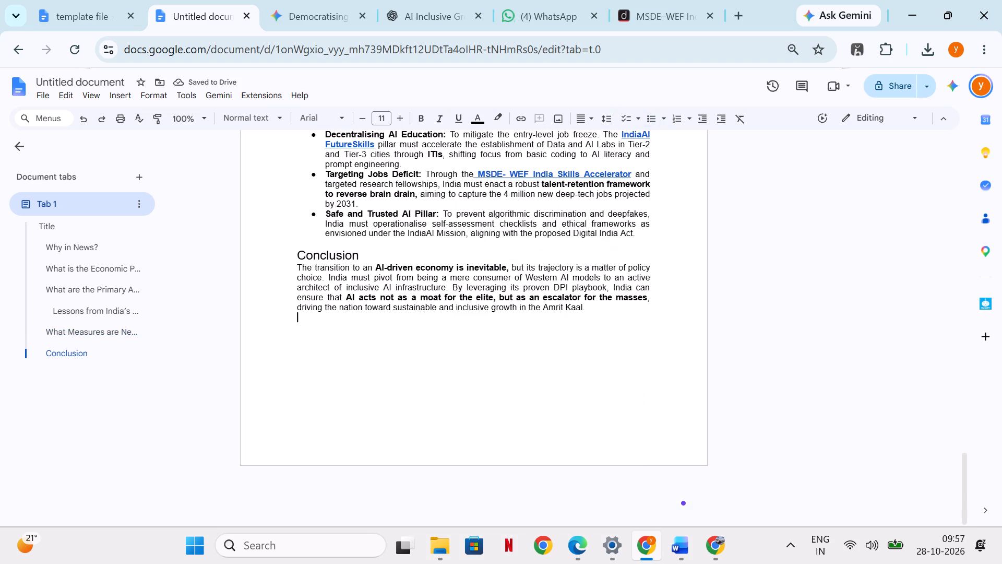
pyautogui.click(615, 0)
pyautogui.tripleClick(609, 42)
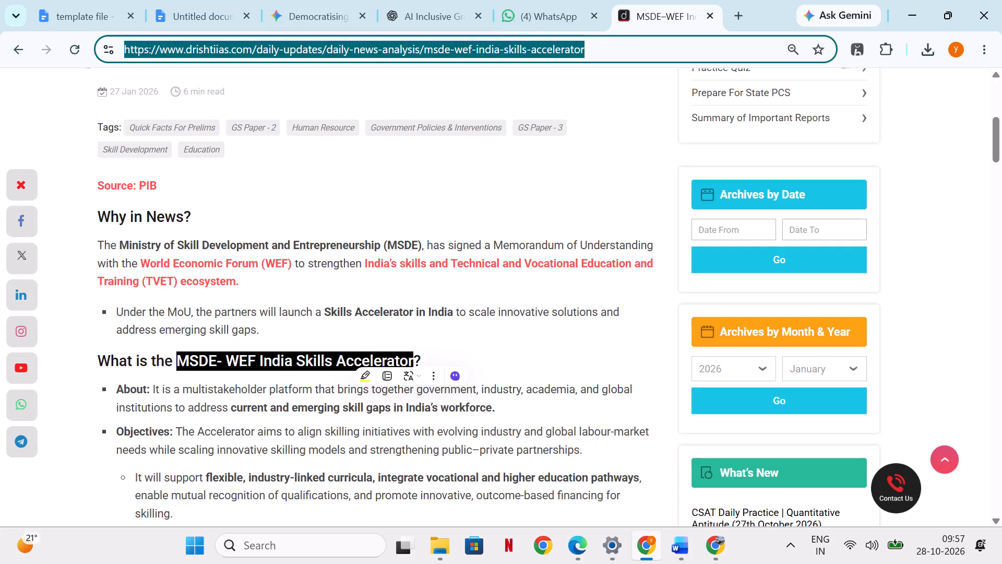
pyautogui.write('INDIA AI')
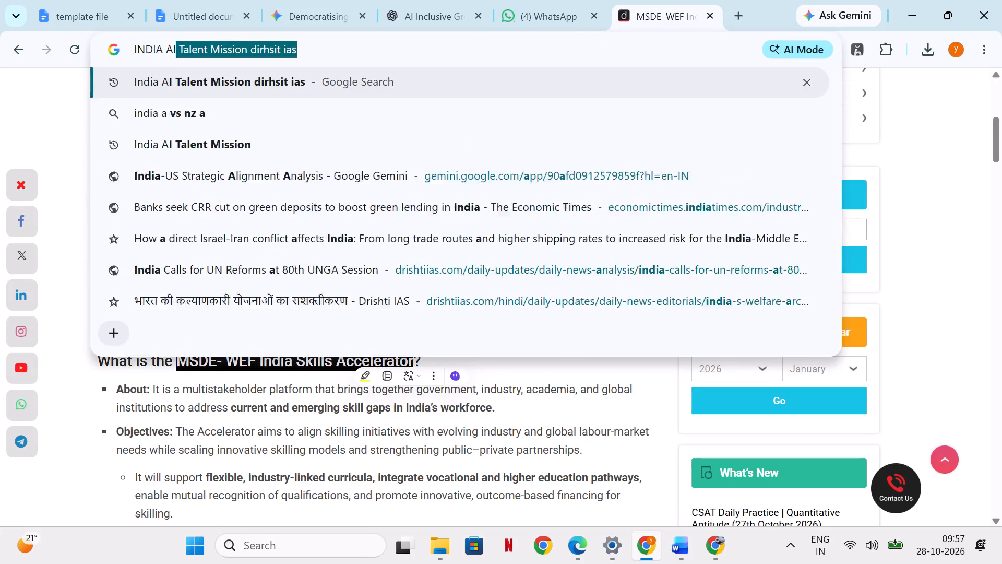
pyautogui.press('space')
pyautogui.press('Down')
pyautogui.press('space')
pyautogui.write('DIRHIST IAS')
pyautogui.press('Return')
pyautogui.scroll(-2, 240, 172)
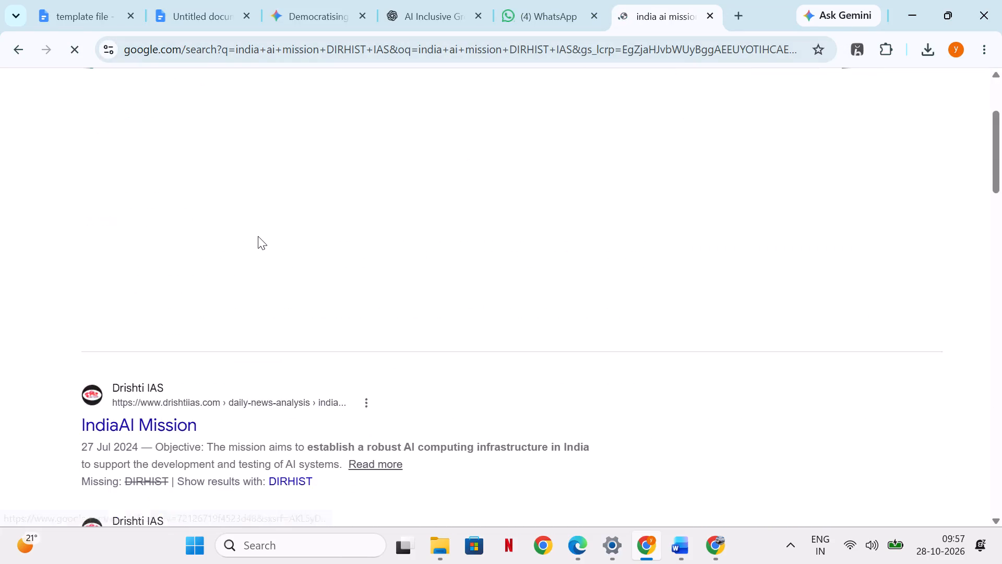
pyautogui.scroll(-1, 258, 236)
pyautogui.scroll(-3, 189, 313)
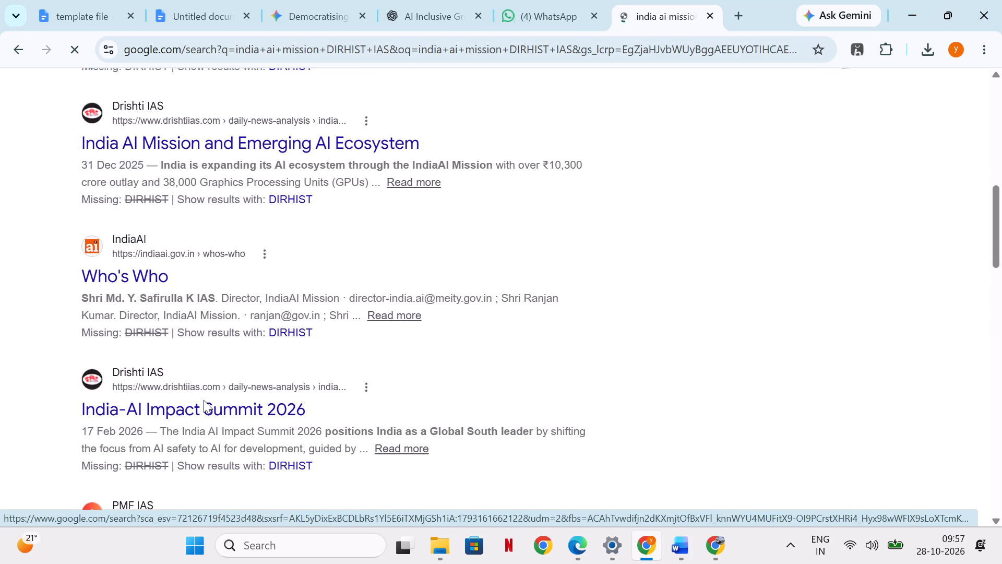
pyautogui.click(174, 404)
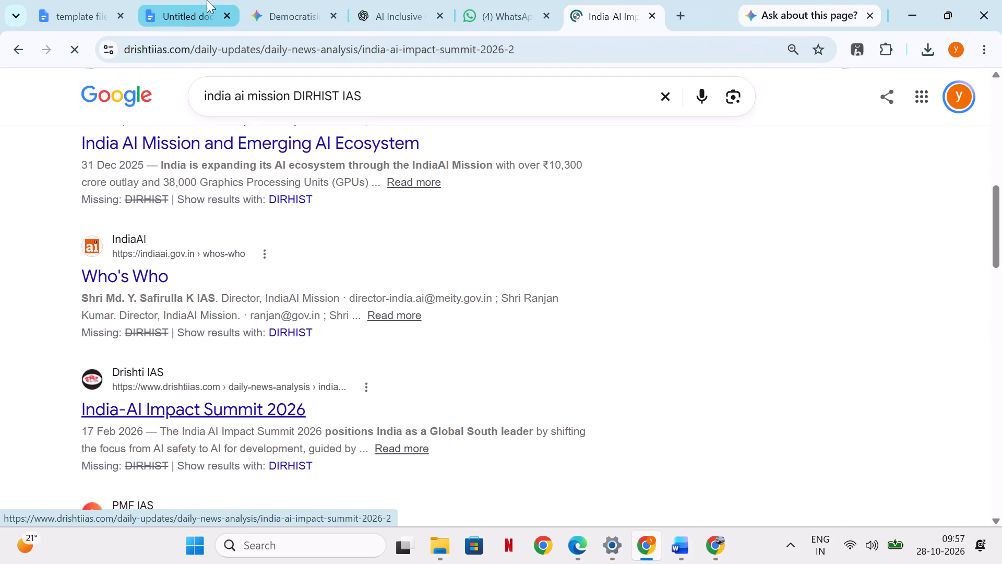
pyautogui.click(207, 0)
pyautogui.scroll(10, 369, 310)
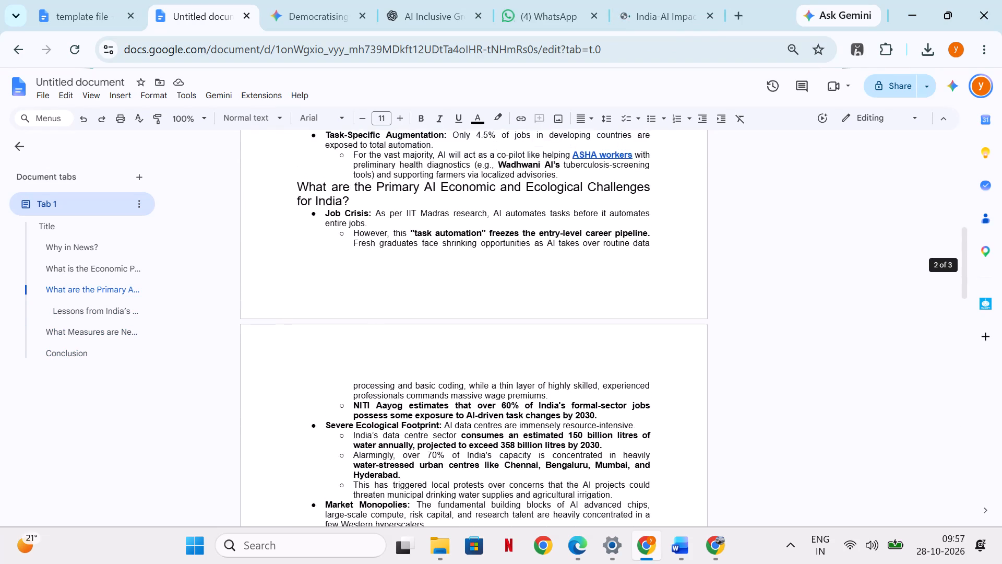
pyautogui.scroll(6, 369, 310)
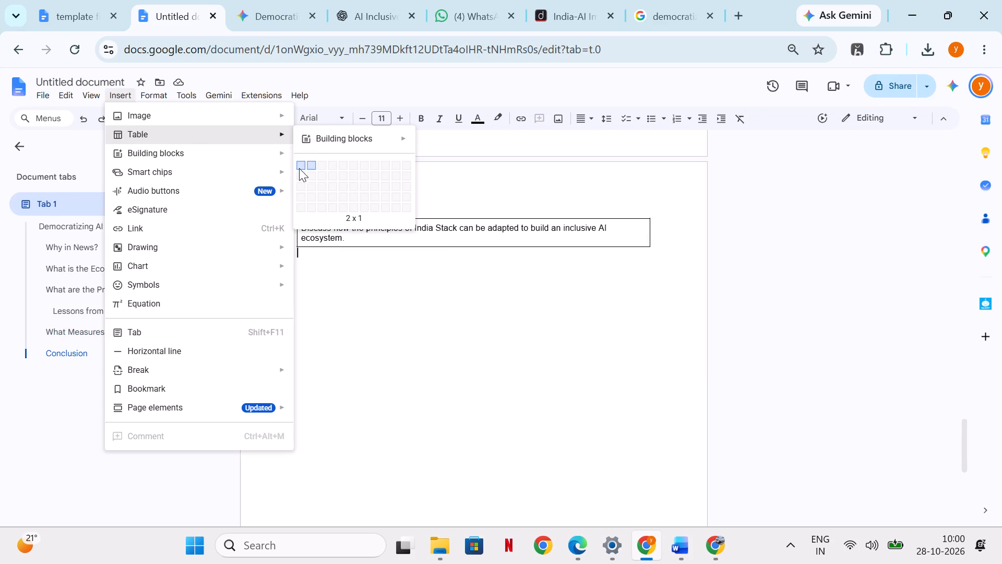
pyautogui.click(299, 168)
pyautogui.hotkey('ctrl', 'v')
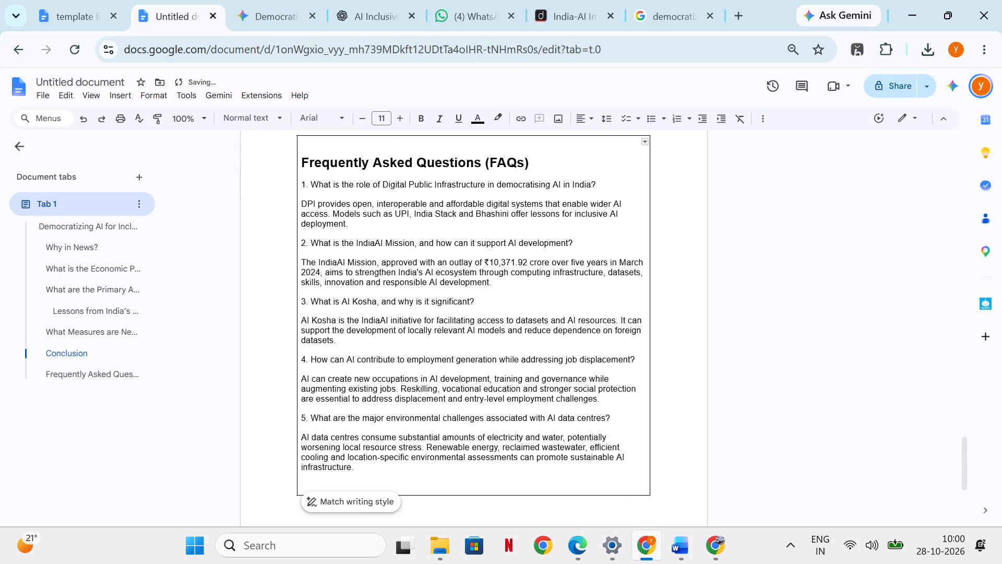
# Apply the Heading 3 style to the Frequently Asked Questions (FAQs) title in the draft's FAQ table.
pyautogui.tripleClick(396, 162)
pyautogui.click(232, 121)
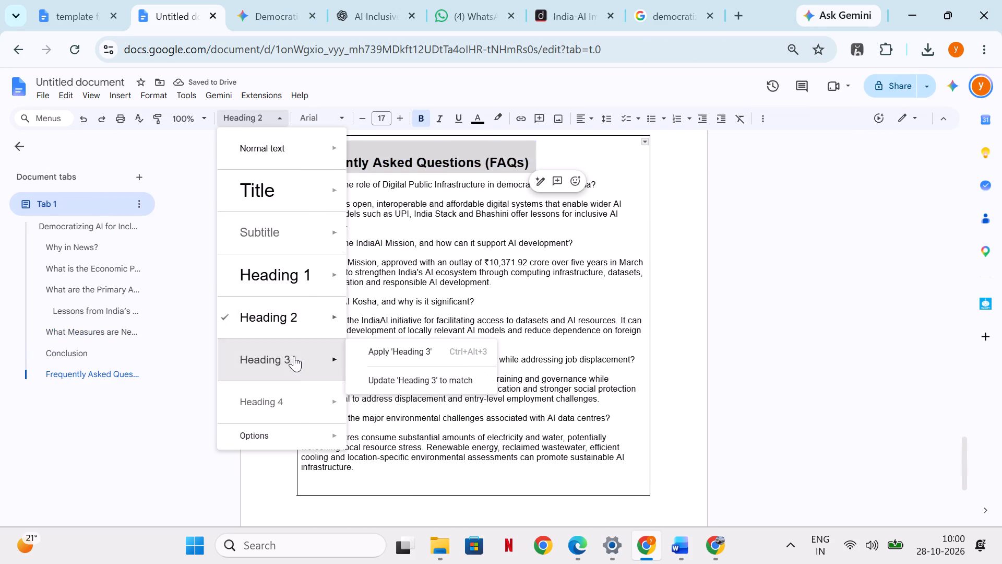
pyautogui.click(294, 356)
# Make all five numbered FAQ question lines bold, leaving the answers in regular weight.
pyautogui.click(344, 170)
pyautogui.tripleClick(344, 180)
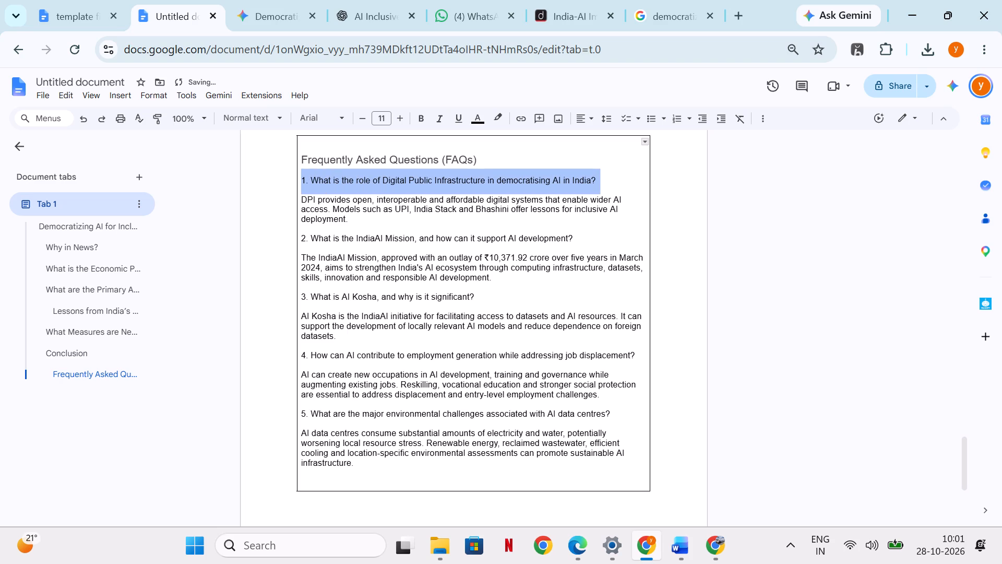
pyautogui.keyDown('ctrl'); pyautogui.keyDown('shift'); pyautogui.tripleClick(354, 234); pyautogui.keyUp('shift'); pyautogui.keyUp('ctrl')
pyautogui.keyDown('ctrl'); pyautogui.keyDown('shift'); pyautogui.tripleClick(352, 300); pyautogui.keyUp('shift'); pyautogui.keyUp('ctrl')
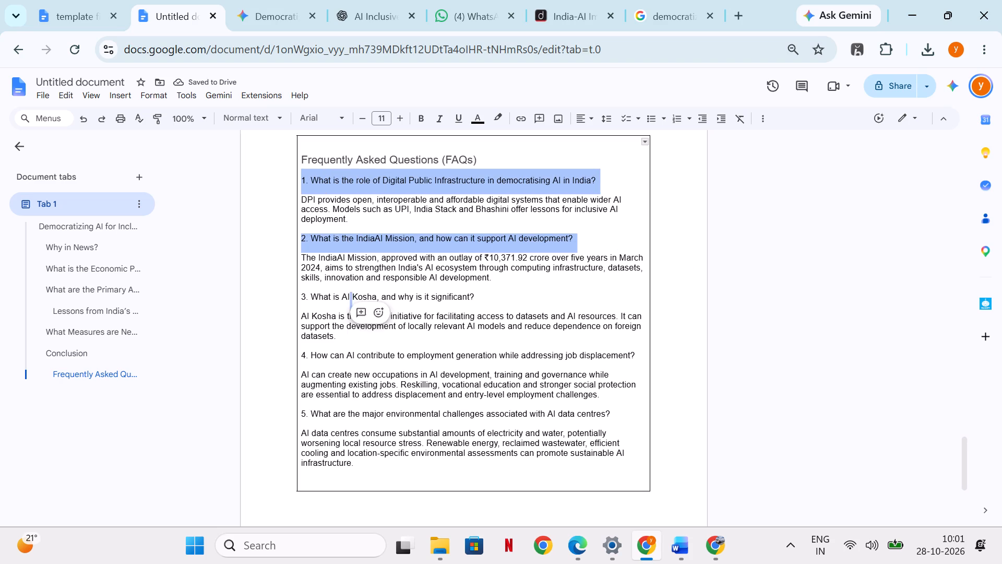
pyautogui.keyDown('ctrl'); pyautogui.keyDown('shift'); pyautogui.tripleClick(352, 362); pyautogui.keyUp('shift'); pyautogui.keyUp('ctrl')
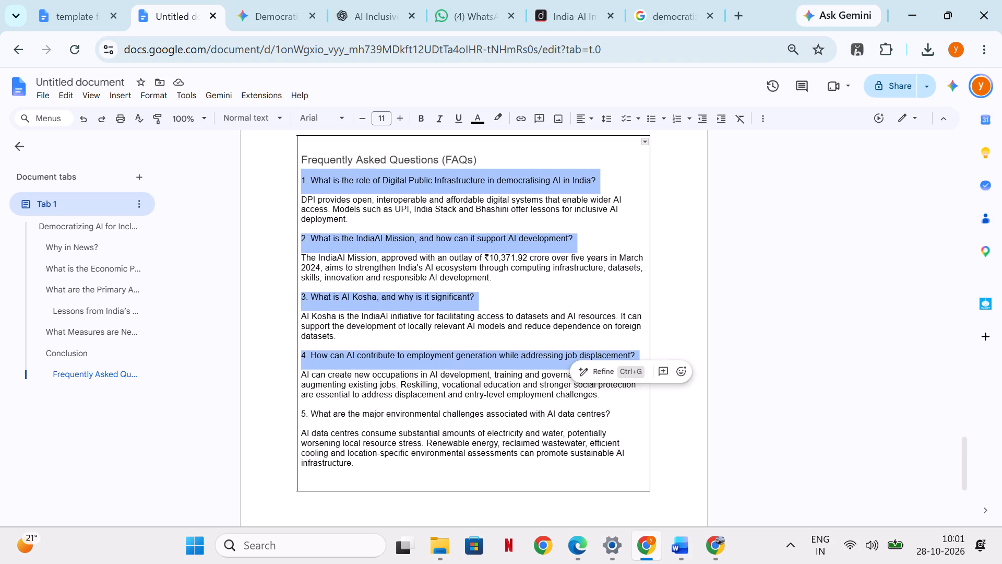
pyautogui.keyDown('ctrl'); pyautogui.keyDown('shift'); pyautogui.tripleClick(352, 417); pyautogui.keyUp('shift'); pyautogui.keyUp('ctrl')
pyautogui.hotkey('ctrl', 'b')
# Copy the UPSC Previous Year Question (PYQ) section from the Drishti page, from its heading through the last Mains question (2020).
pyautogui.click(627, 0)
pyautogui.click(591, 0)
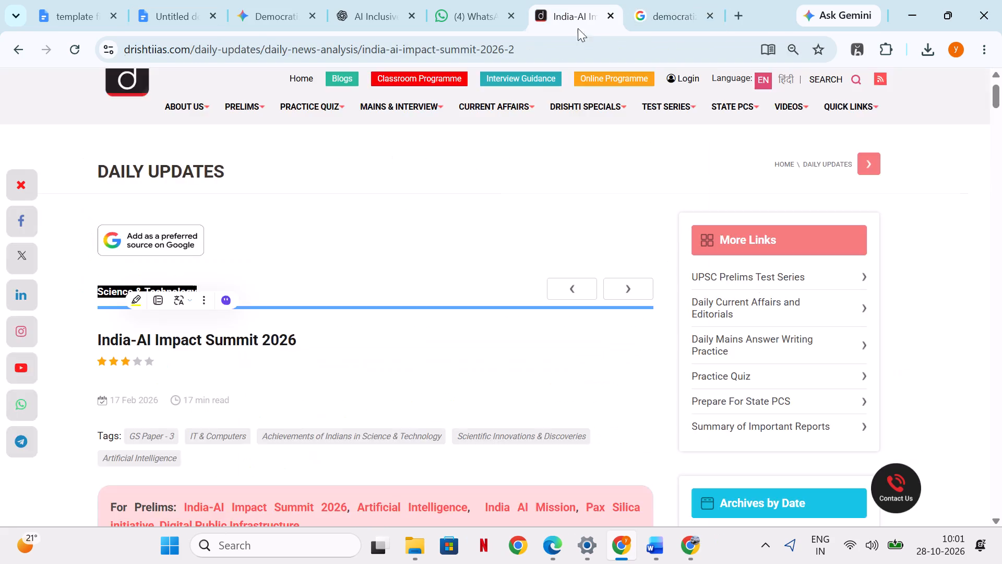
pyautogui.scroll(-20, 438, 248)
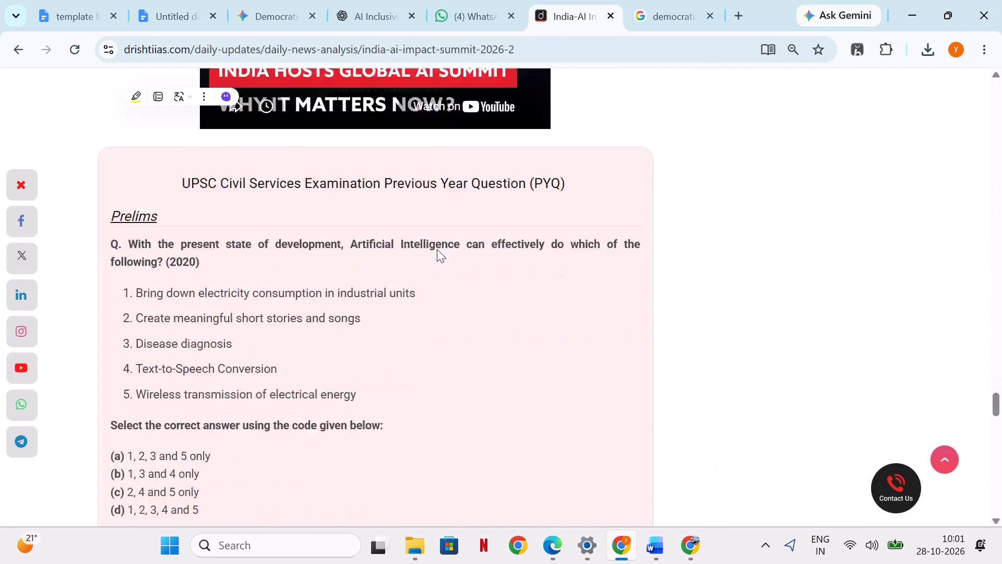
pyautogui.hscroll(-1, 437, 249)
pyautogui.moveTo(167, 208); pyautogui.dragTo(241, 307)
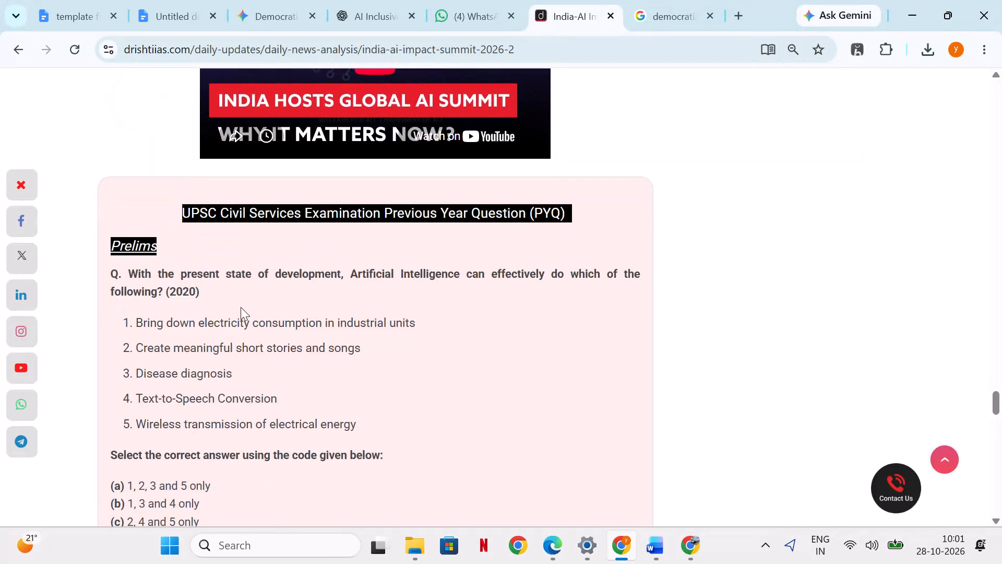
pyautogui.moveTo(241, 307); pyautogui.dragTo(319, 349)
pyautogui.scroll(-5, 251, 322)
pyautogui.scroll(4, 311, 336)
pyautogui.scroll(-1, 319, 349)
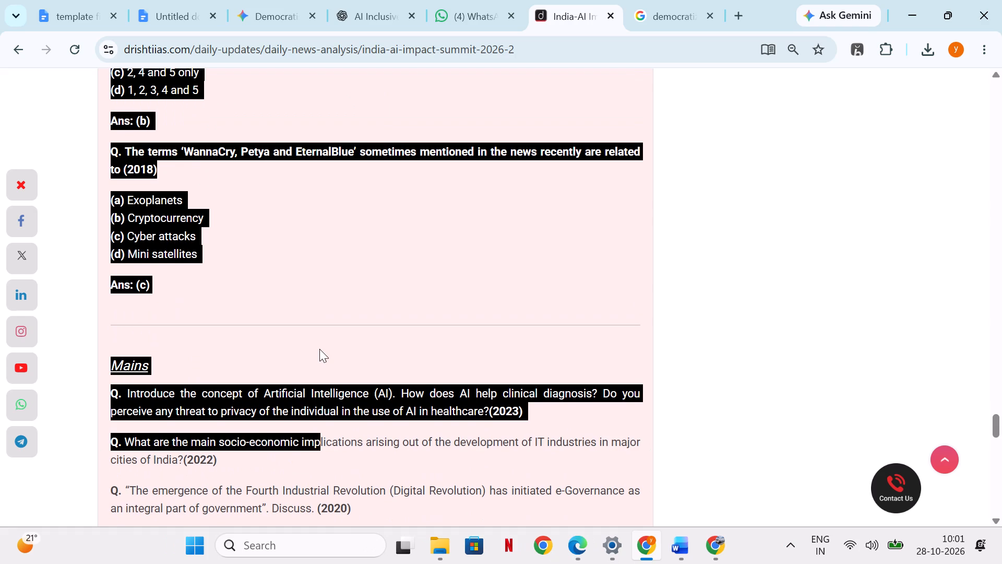
pyautogui.scroll(-1, 319, 349)
pyautogui.moveTo(319, 349); pyautogui.dragTo(372, 365)
pyautogui.hotkey('ctrl', 'c')
# Insert a 1 x 1 table below the FAQs table in the draft and paste the copied PYQ section into it.
pyautogui.click(187, 0)
pyautogui.scroll(-4, 354, 300)
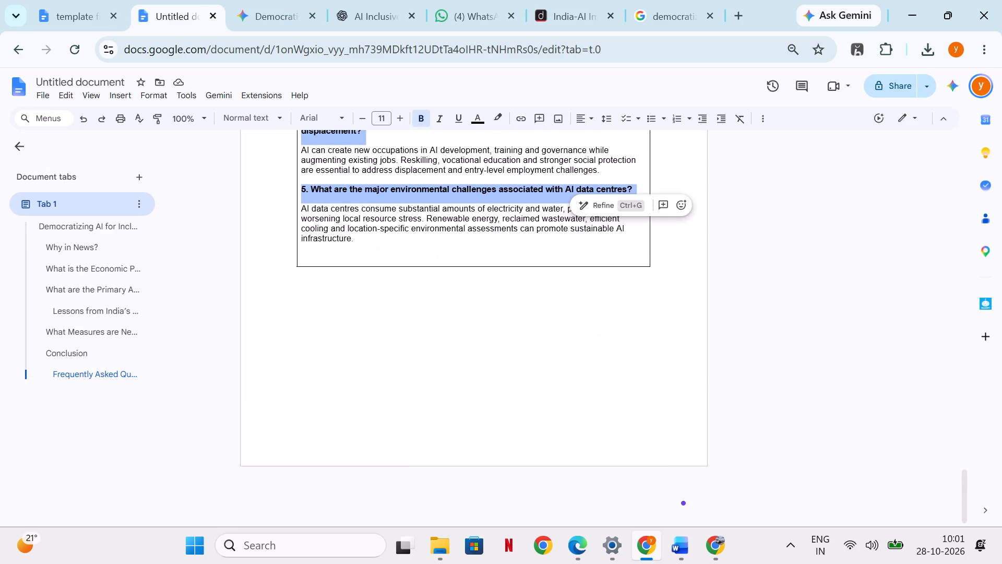
pyautogui.click(359, 315)
pyautogui.click(130, 97)
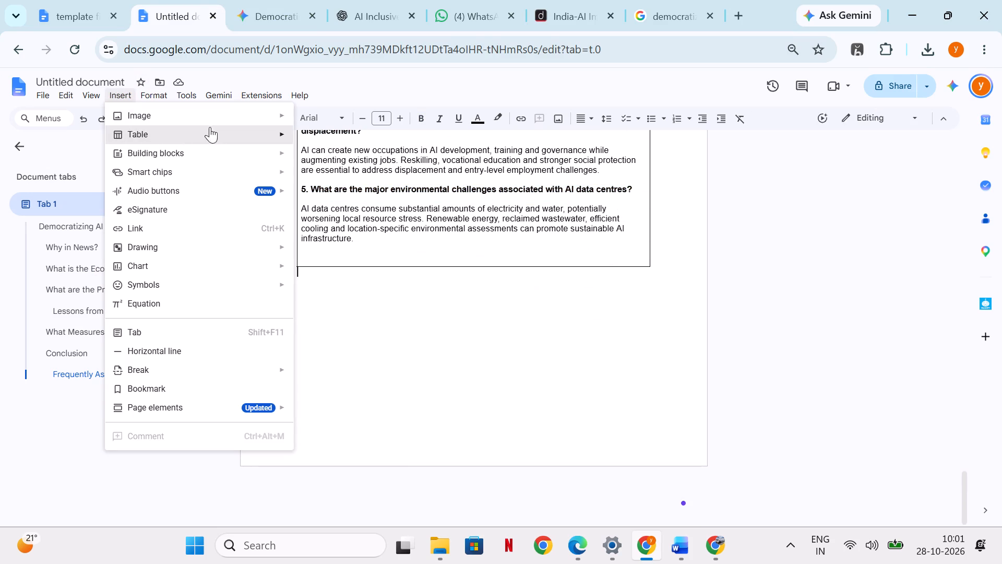
pyautogui.click(302, 161)
pyautogui.hotkey('ctrl', 'v')
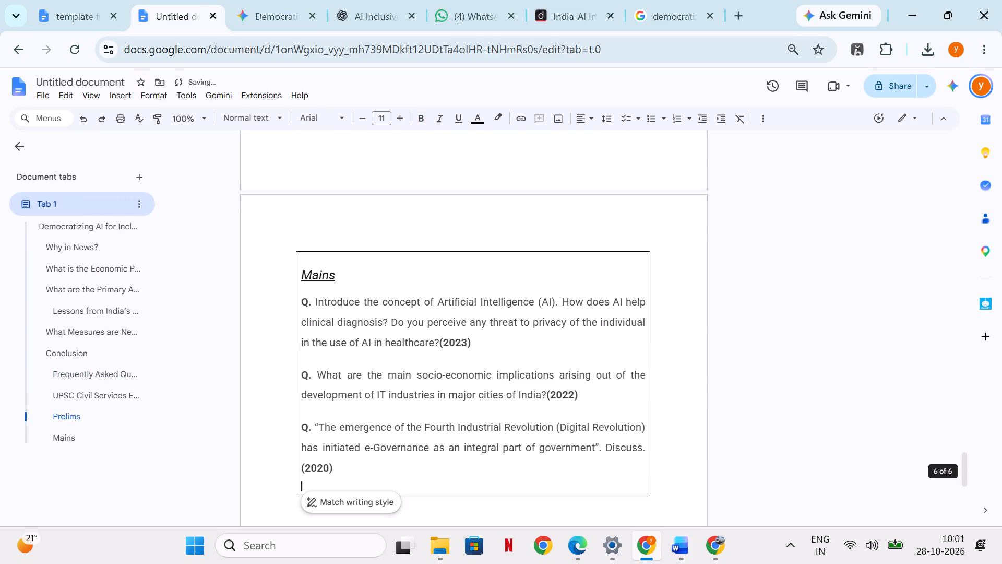
# Set all the text of the pasted PYQ section to font size 11.
pyautogui.hotkey('ctrl', 'shift', 'Up')
pyautogui.hotkey('ctrl', 'shift', 'Up')
pyautogui.hotkey('ctrl', 'shift', 'Up')
pyautogui.hotkey('ctrl', 'shift', 'Up')
pyautogui.hotkey('ctrl', 'shift', 'Up')
pyautogui.hotkey('ctrl', 'shift', 'Up')
pyautogui.hotkey('ctrl', 'shift', 'Up')
pyautogui.hotkey('ctrl', 'shift', 'Up')
pyautogui.hotkey('ctrl', 'shift', 'Up')
pyautogui.hotkey('ctrl', 'shift', 'Up')
pyautogui.hotkey('ctrl', 'shift', 'Up')
pyautogui.hotkey('ctrl', 'shift', 'Up')
pyautogui.hotkey('ctrl', 'shift', 'Up')
pyautogui.hotkey('ctrl', 'shift', 'Up')
pyautogui.hotkey('ctrl', 'shift', 'Up')
pyautogui.hotkey('ctrl', 'shift', 'Up')
pyautogui.hotkey('ctrl', 'shift', 'Up')
pyautogui.hotkey('ctrl', 'shift', 'Up')
pyautogui.hotkey('ctrl', 'shift', 'Up')
pyautogui.hotkey('ctrl', 'shift', 'Up')
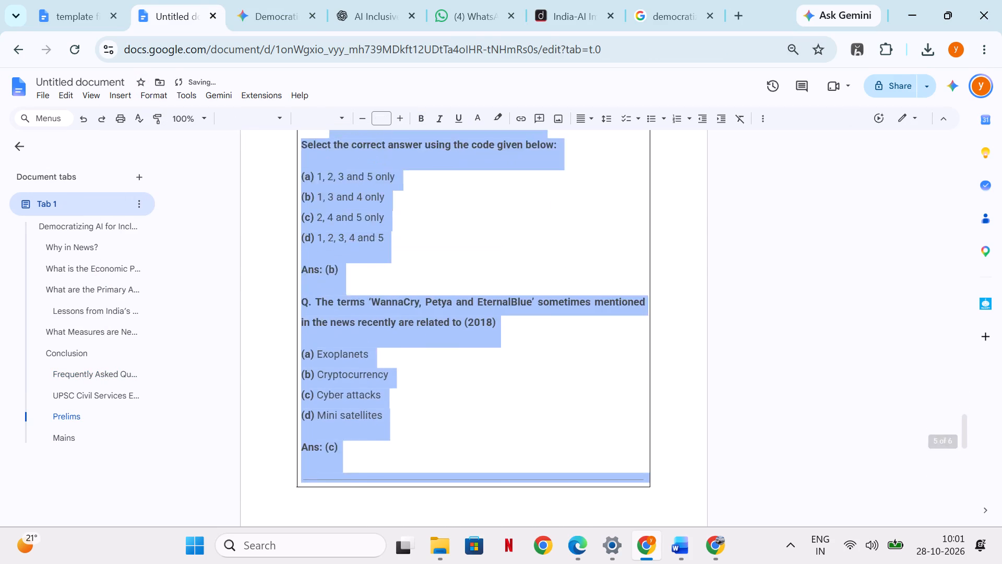
pyautogui.hotkey('ctrl', 'shift', 'Up')
pyautogui.hotkey('ctrl', 'shift', 'Up')
pyautogui.hotkey('ctrl', 'shift', 'Up')
pyautogui.hotkey('ctrl', 'shift', 'Up')
pyautogui.hotkey('ctrl', 'shift', 'Up')
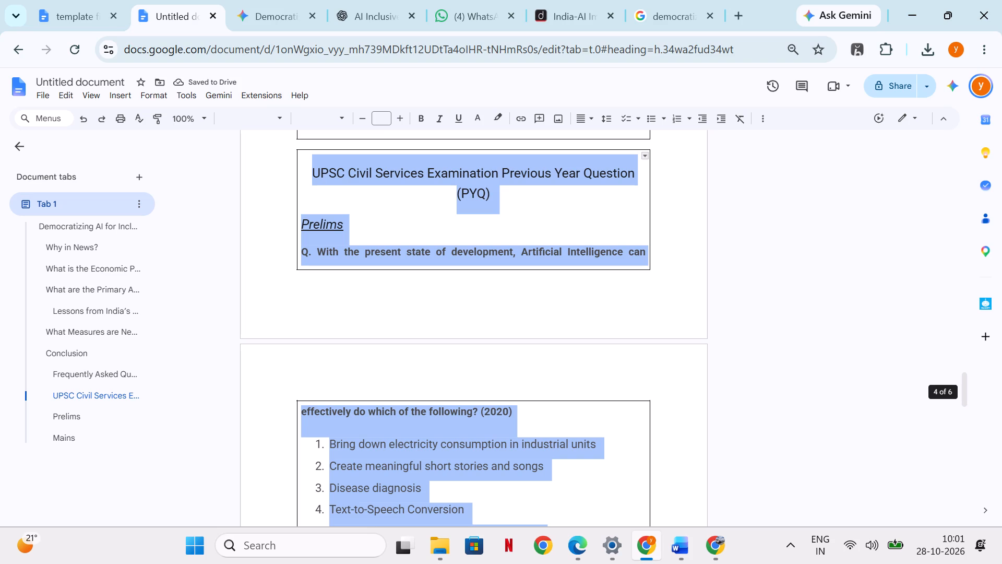
pyautogui.click(378, 122)
pyautogui.click(378, 180)
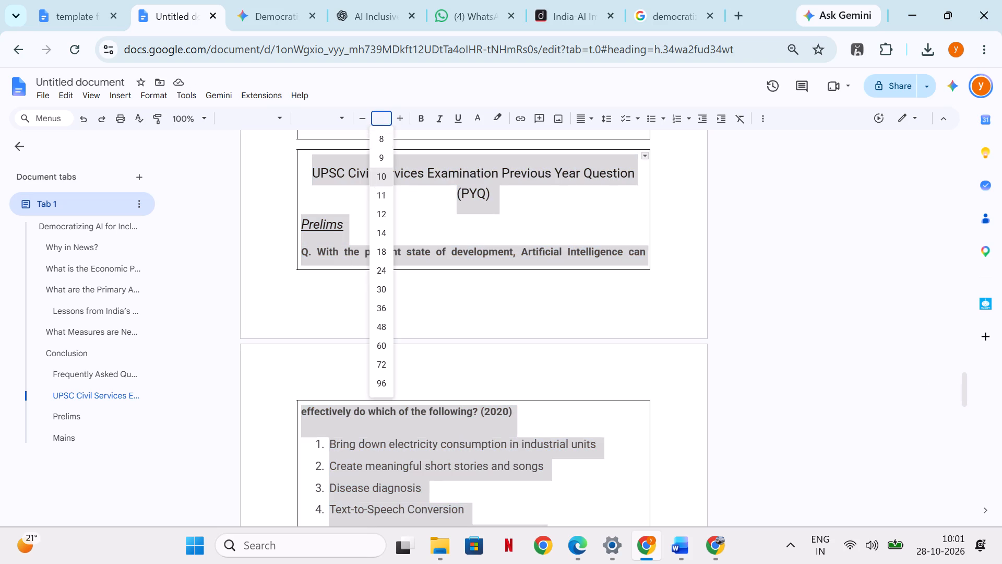
pyautogui.click(401, 110)
pyautogui.click(404, 123)
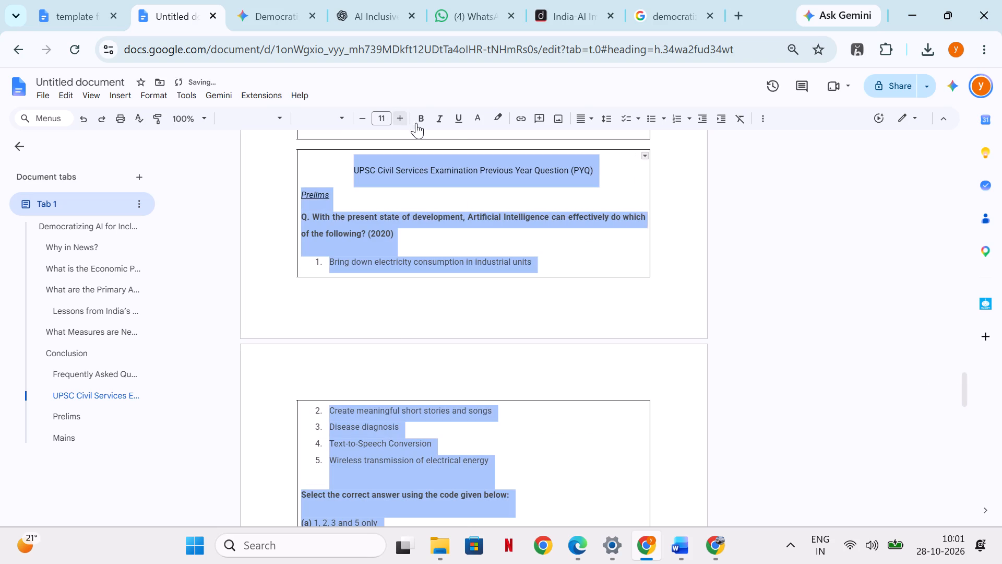
# Give the PYQ text single line spacing with paragraph spacing of 0 pt before and 0 pt after.
pyautogui.click(602, 118)
pyautogui.moveTo(601, 150); pyautogui.dragTo(610, 144)
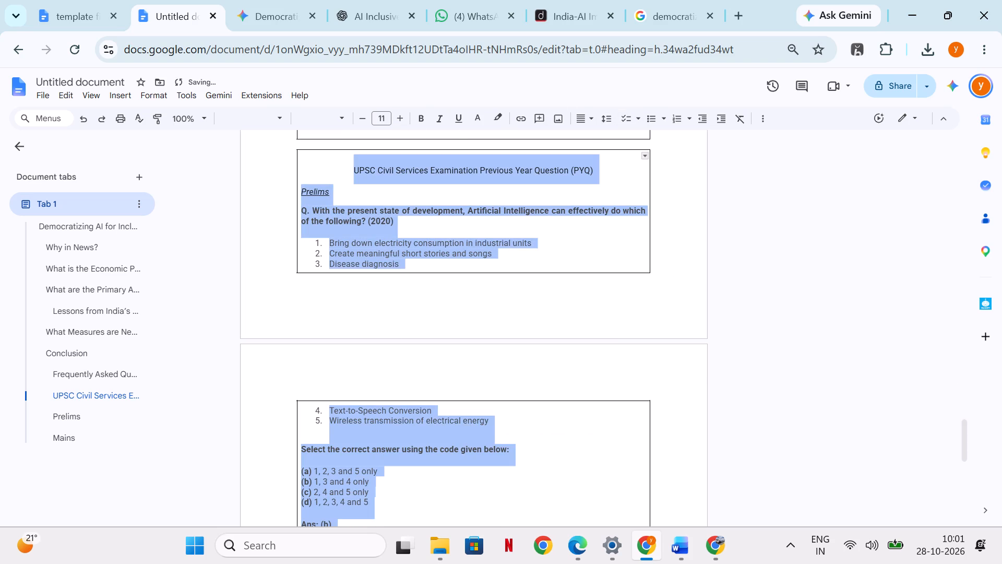
pyautogui.click(600, 114)
pyautogui.click(624, 281)
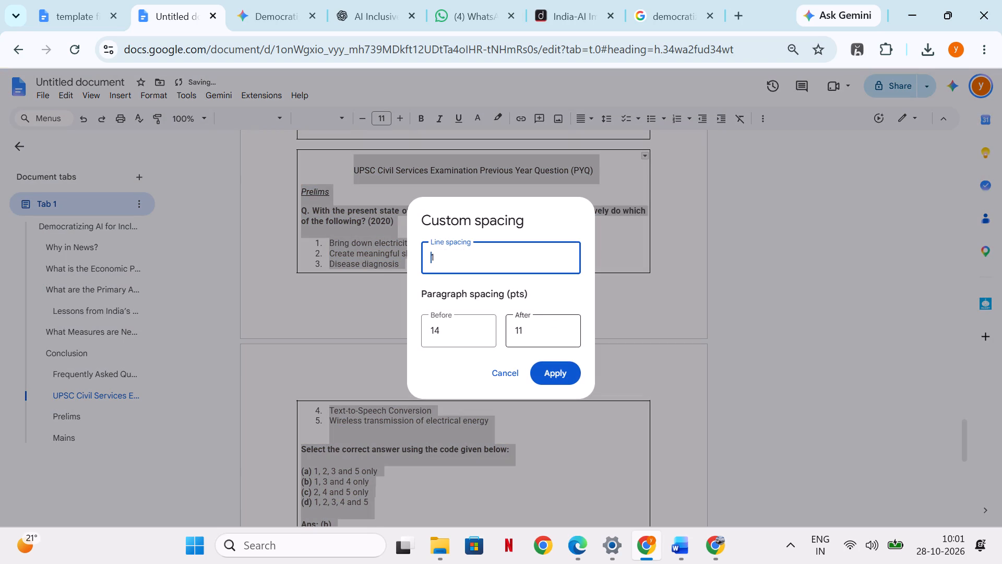
pyautogui.moveTo(538, 334); pyautogui.dragTo(470, 335)
pyautogui.press('0')
pyautogui.moveTo(457, 330); pyautogui.dragTo(409, 330)
pyautogui.press('0')
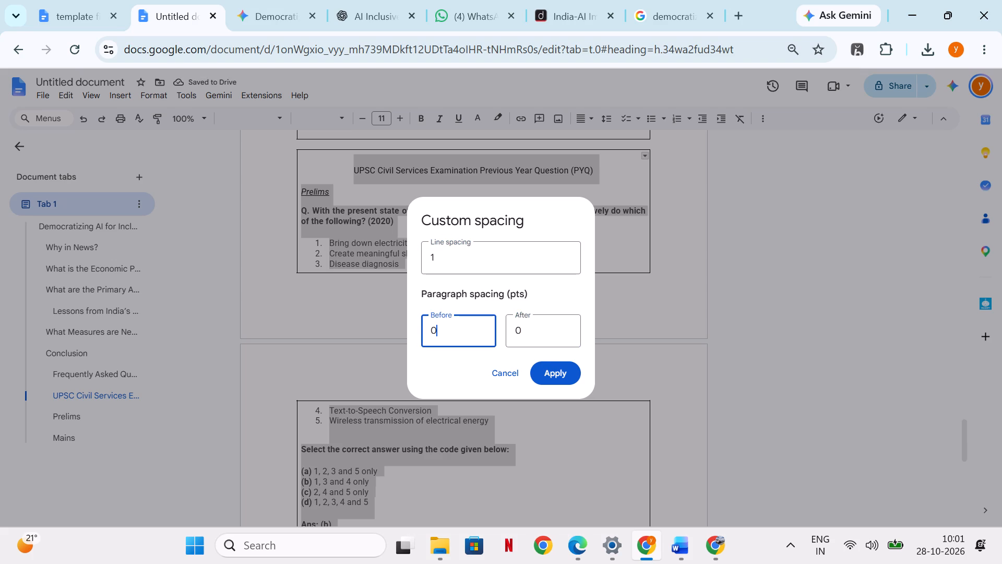
pyautogui.click(550, 370)
# Remove the centring from the PYQ table's title and make the title and the Prelims subheading bold.
pyautogui.click(351, 162)
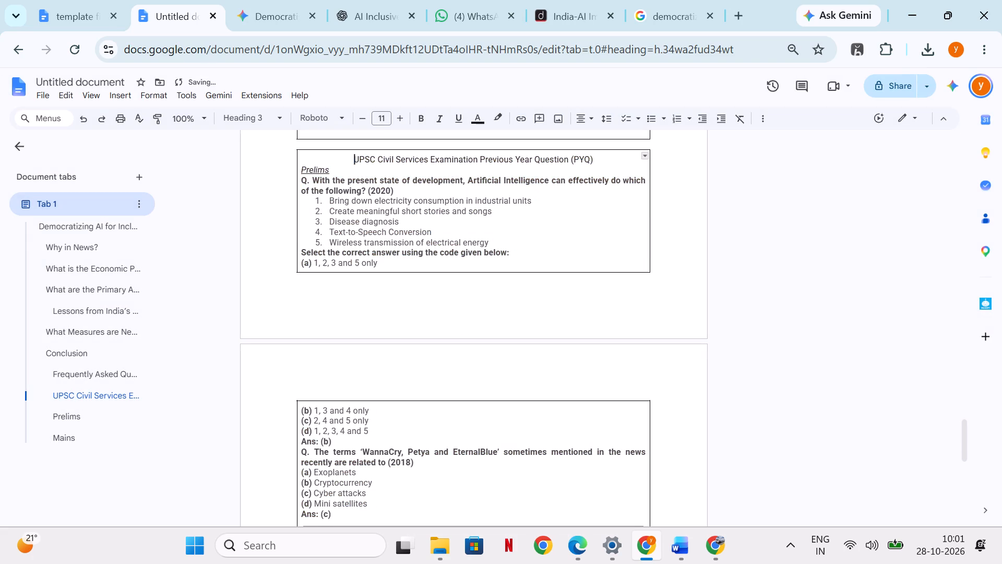
pyautogui.press('BackSpace')
pyautogui.hotkey('ctrl', 'shift', 'Down')
pyautogui.hotkey('ctrl', 'shift', 'Down')
pyautogui.hotkey('ctrl', 'b')
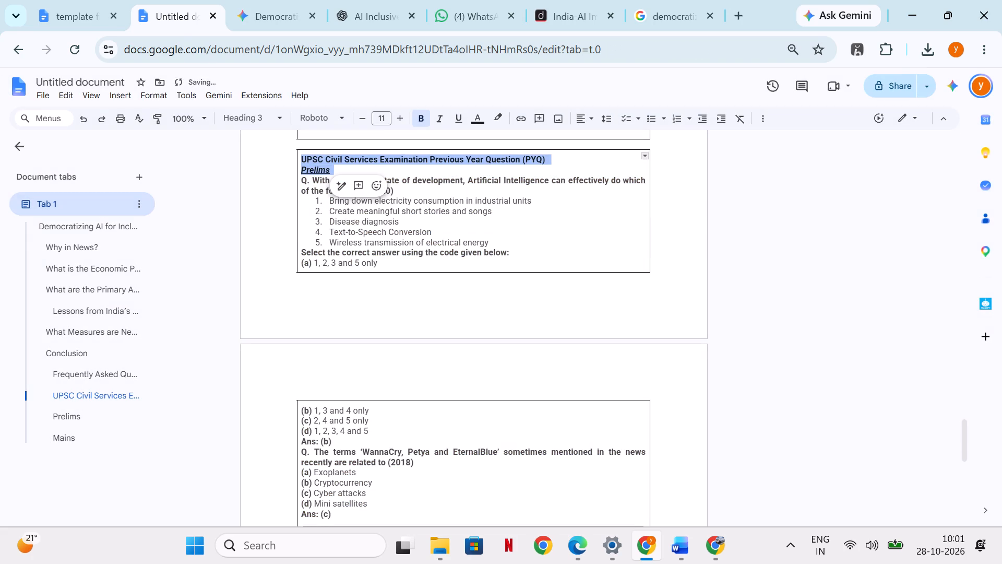
# Delete the 2018 WannaCry, Petya and EternalBlue question with its options and answer, and the divider line above Mains.
pyautogui.click(324, 241)
pyautogui.scroll(-1, 324, 241)
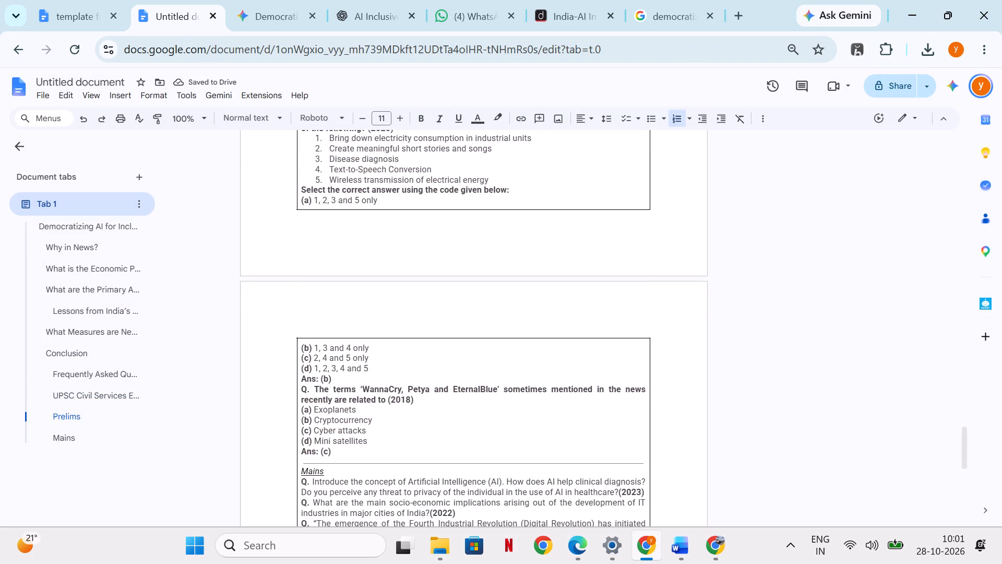
pyautogui.moveTo(303, 390); pyautogui.dragTo(368, 462)
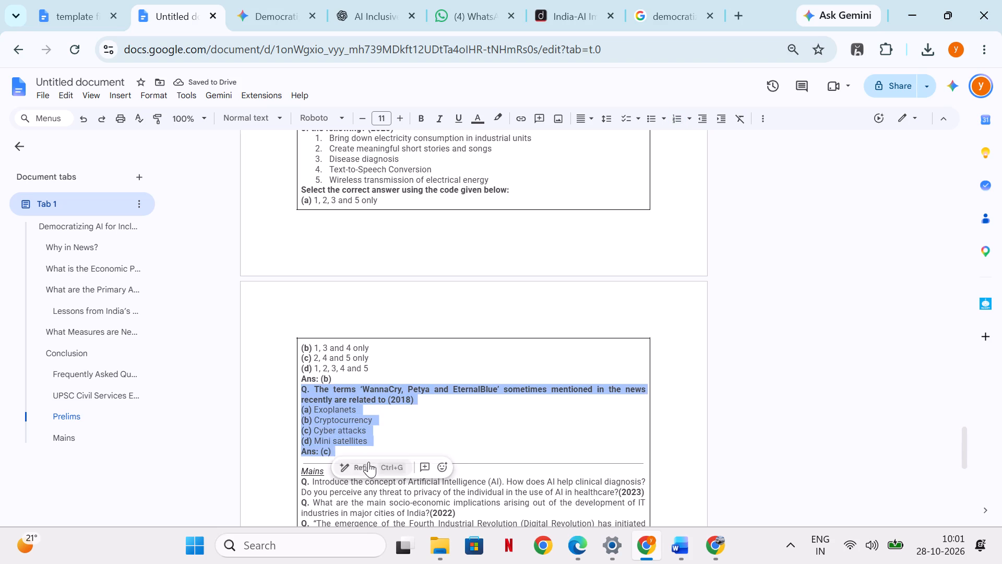
pyautogui.press('BackSpace')
pyautogui.hotkey('ctrl', 'shift', 'Down')
pyautogui.hotkey('ctrl', 'BackSpace')
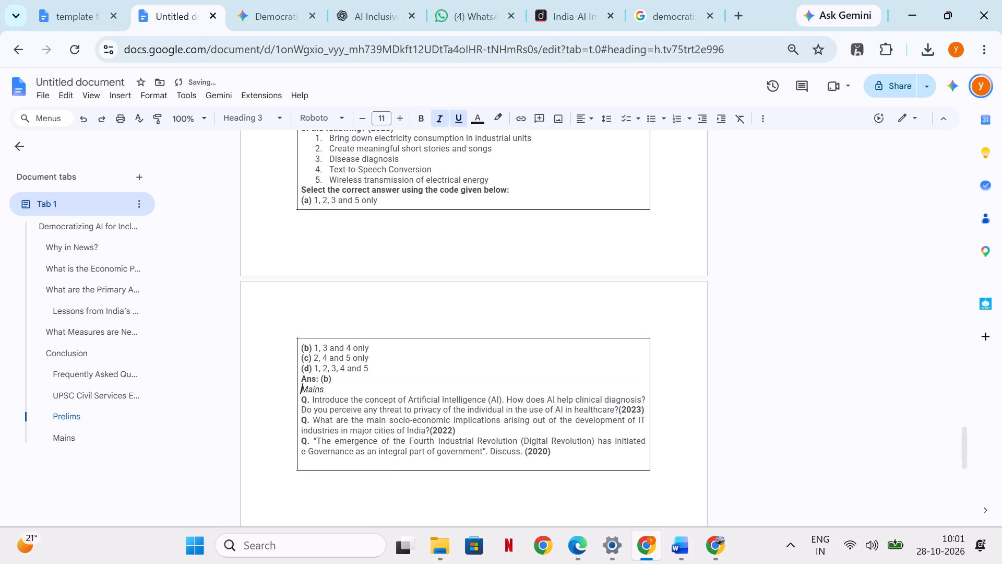
# Copy the YouTube video's link address from the Drishti page and insert it as a titled link chip between the FAQs and PYQ tables.
pyautogui.scroll(2, 371, 377)
pyautogui.click(592, 0)
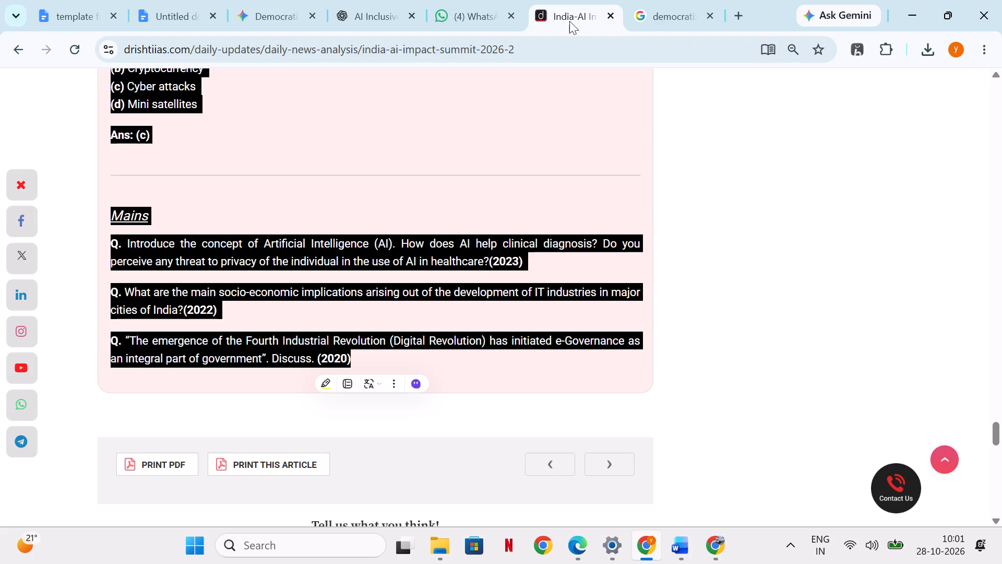
pyautogui.scroll(6, 479, 180)
pyautogui.rightClick(435, 198)
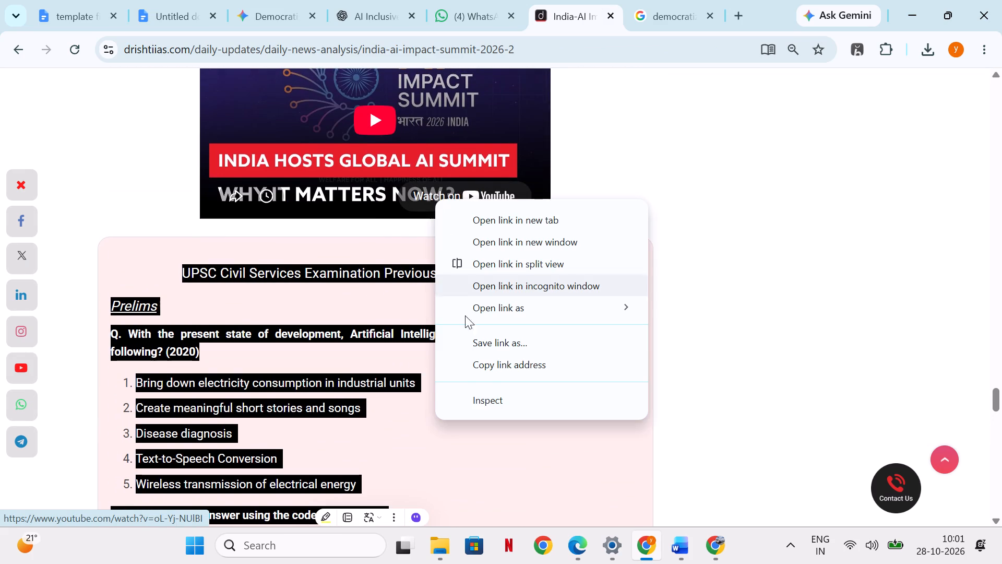
pyautogui.click(483, 369)
pyautogui.click(189, 0)
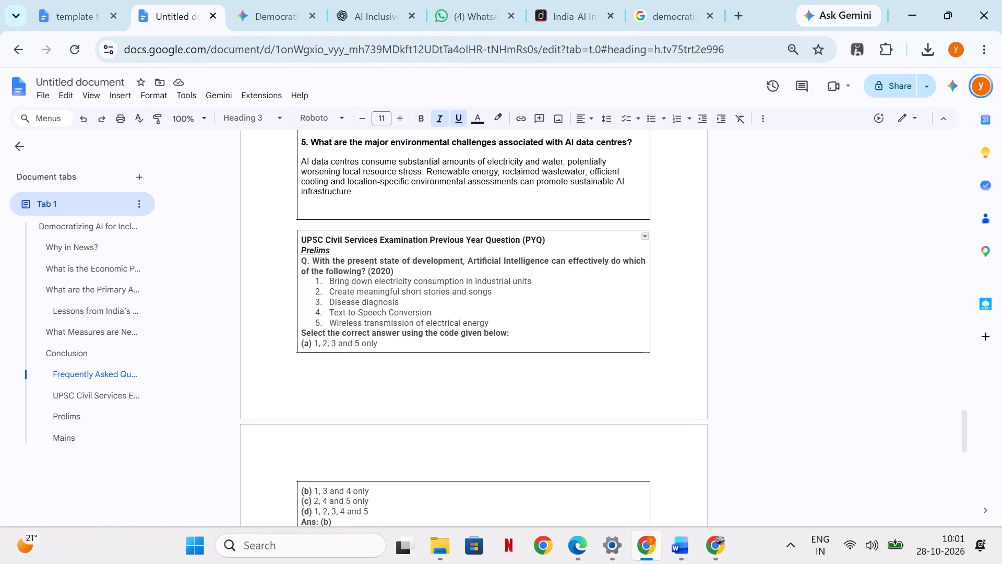
pyautogui.click(350, 231)
pyautogui.click(348, 226)
pyautogui.hotkey('ctrl', 'v')
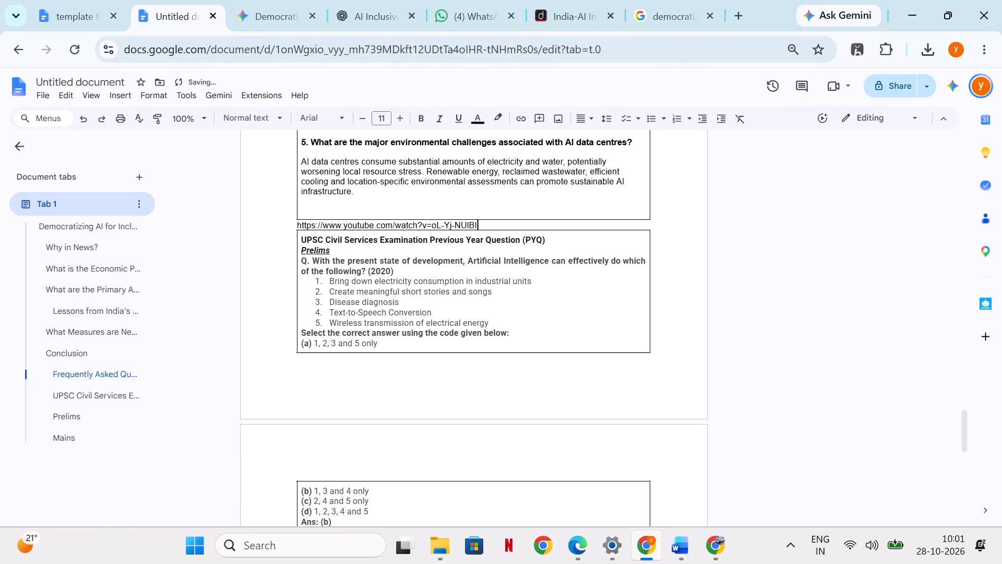
pyautogui.click(608, 213)
# Copy the text of the For Mains entry from the keywords box near the top of the Drishti page.
pyautogui.click(550, 0)
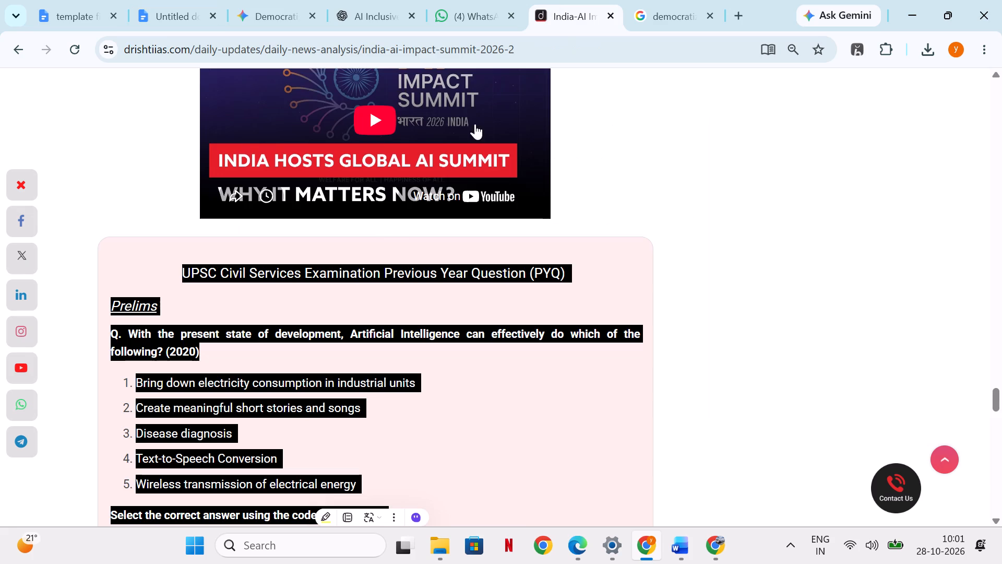
pyautogui.scroll(16, 394, 228)
pyautogui.scroll(6, 350, 274)
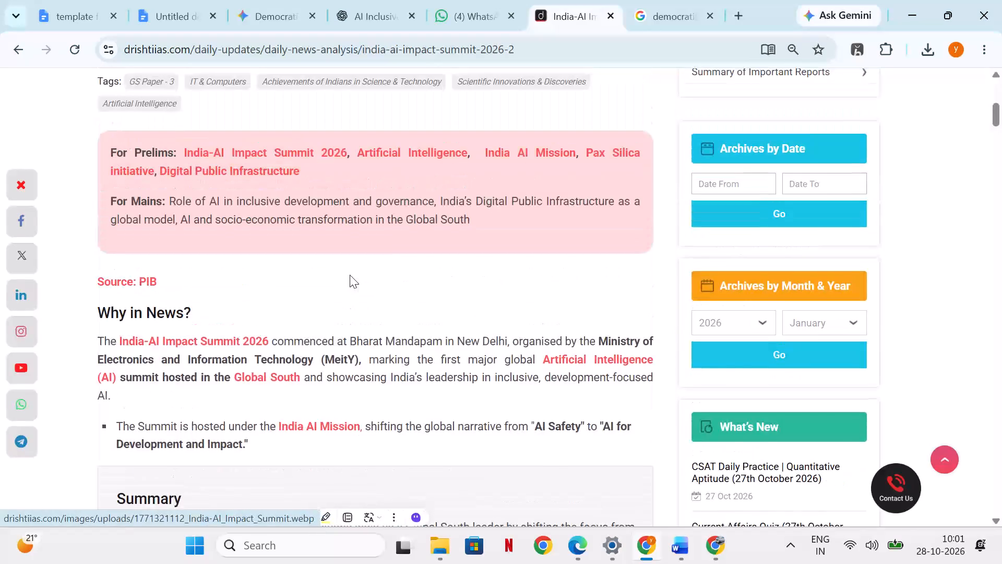
pyautogui.moveTo(170, 202); pyautogui.dragTo(491, 227)
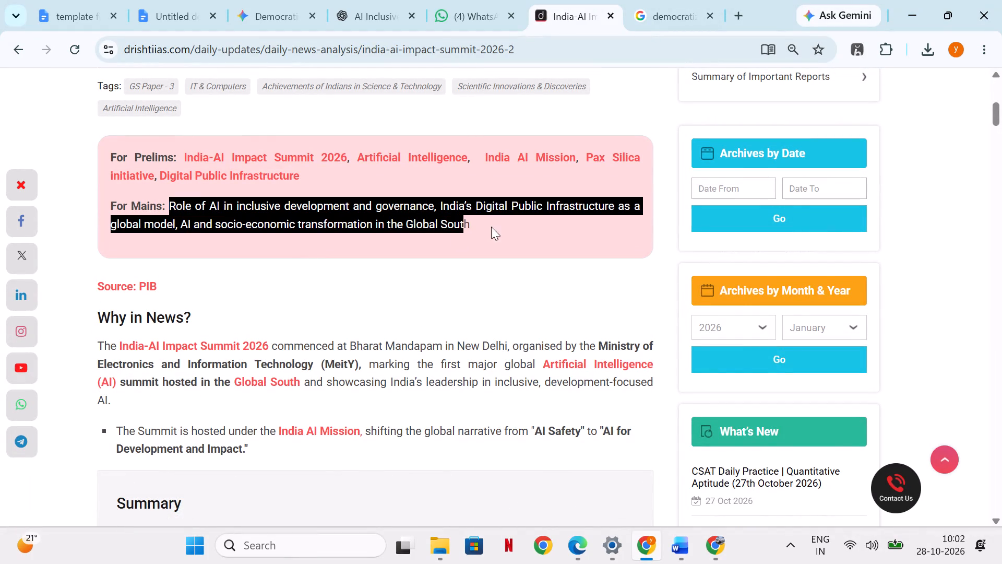
pyautogui.moveTo(491, 227); pyautogui.dragTo(513, 221)
pyautogui.hotkey('ctrl', 'c')
# Paste the copied Mains keywords as plain text after For Mains in the draft's top table, in non-bold size 11.
pyautogui.click(207, 0)
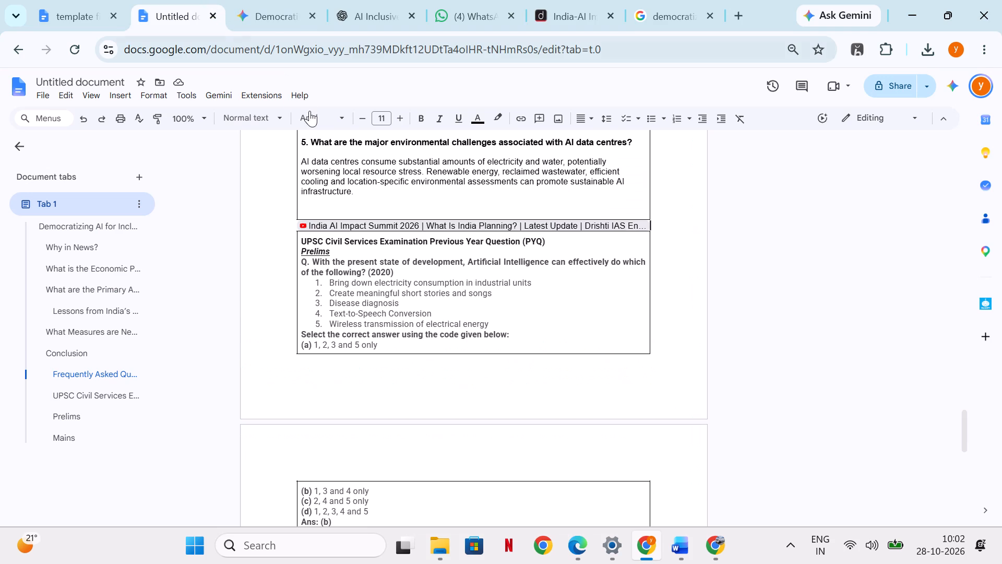
pyautogui.scroll(12, 353, 244)
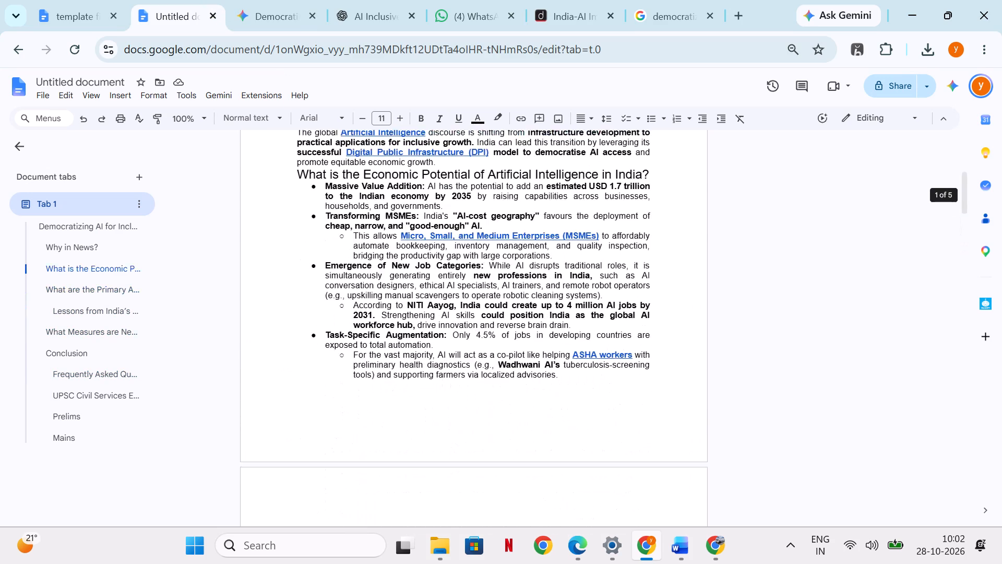
pyautogui.scroll(3, 353, 244)
pyautogui.click(364, 186)
pyautogui.click(365, 201)
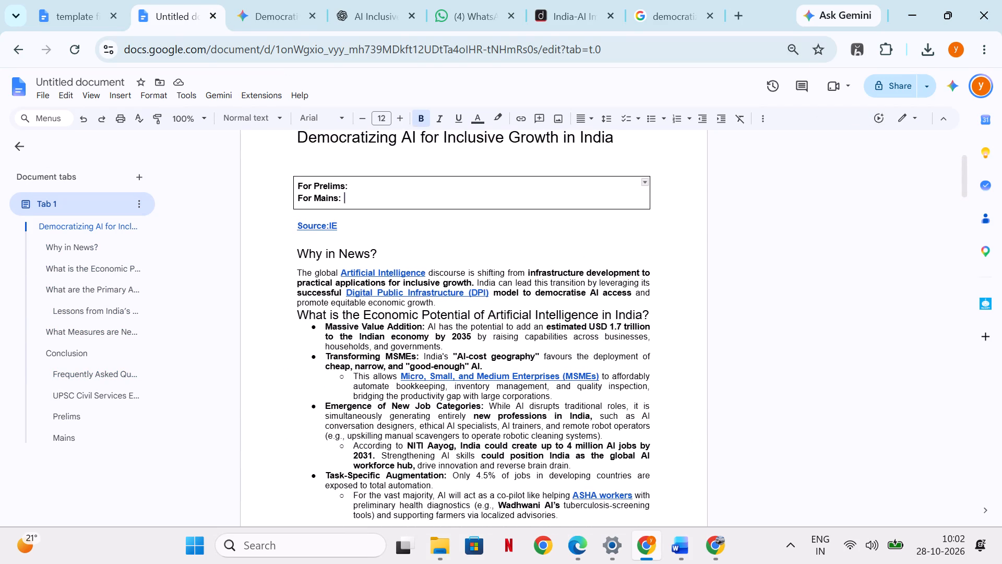
pyautogui.hotkey('ctrl', 'shift', 'v')
pyautogui.moveTo(344, 200); pyautogui.dragTo(469, 228)
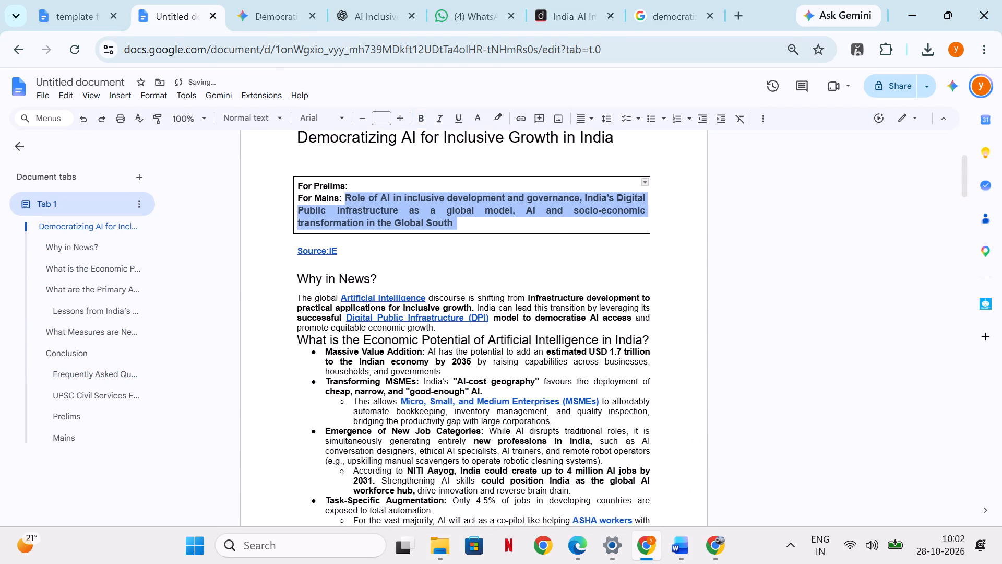
pyautogui.hotkey('ctrl', 'b')
pyautogui.hotkey('ctrl', 'b')
pyautogui.click(381, 120)
pyautogui.click(381, 197)
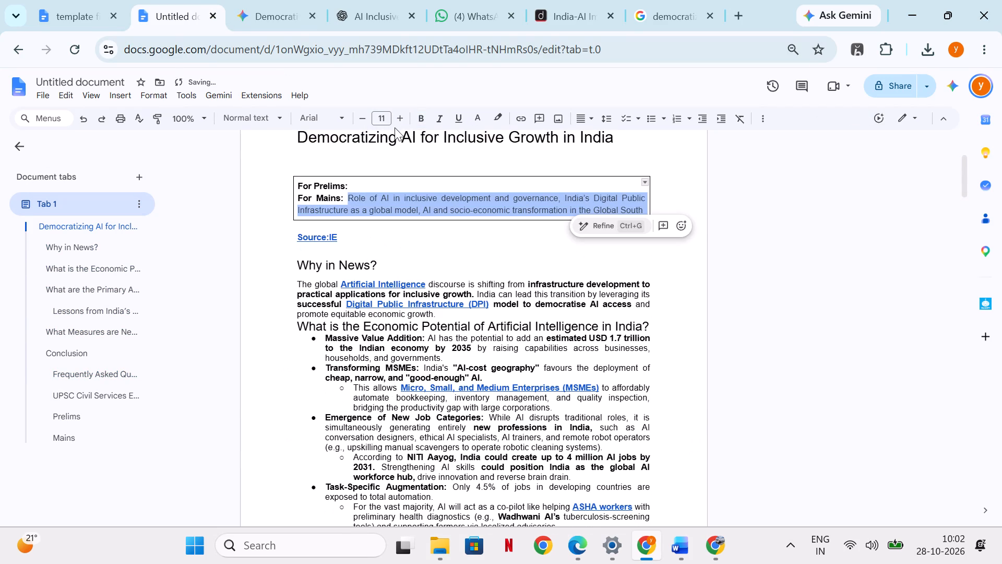
# Set the text colour of the selected For Mains keywords to black, keeping the font size at 11.
pyautogui.doubleClick(398, 120)
pyautogui.doubleClick(363, 114)
pyautogui.click(482, 118)
pyautogui.click(483, 137)
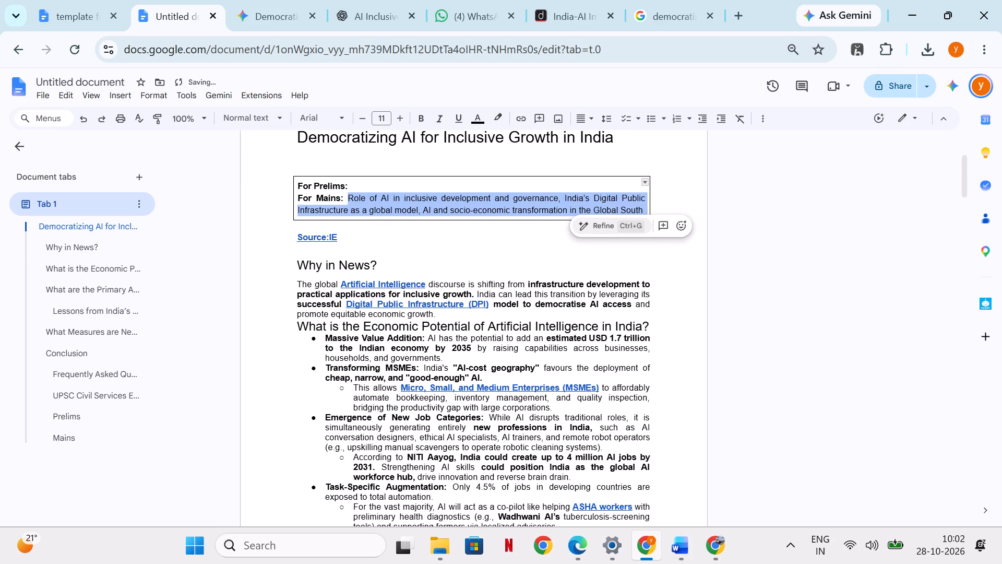
# Copy the Artificial Intelligence, Digital Public Infrastructure and Micro, Small, and Medium Enterprises links from the article and paste them after For Prelims.
pyautogui.moveTo(343, 286); pyautogui.dragTo(424, 281)
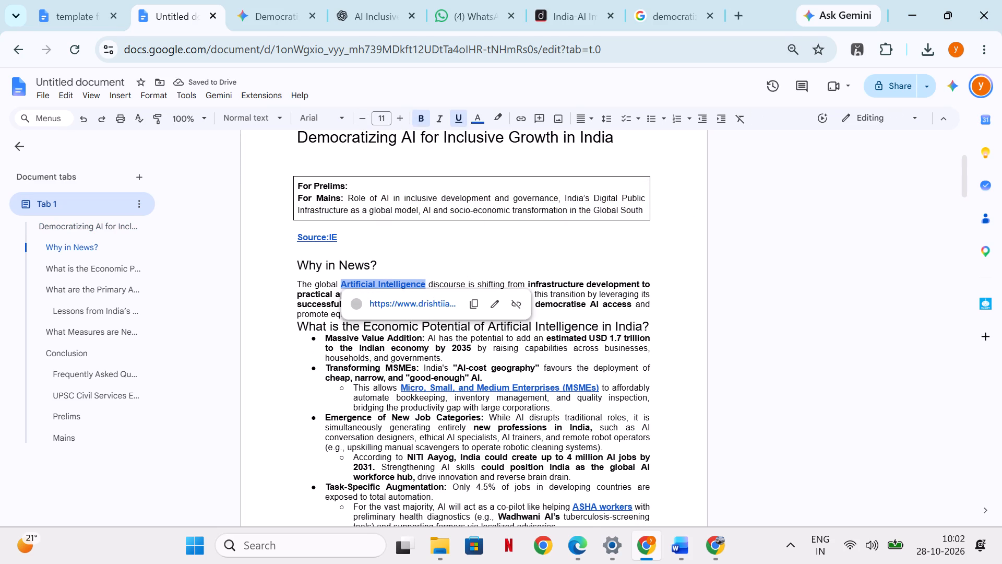
pyautogui.keyDown('ctrl'); pyautogui.moveTo(400, 389); pyautogui.dragTo(559, 386); pyautogui.keyUp('ctrl')
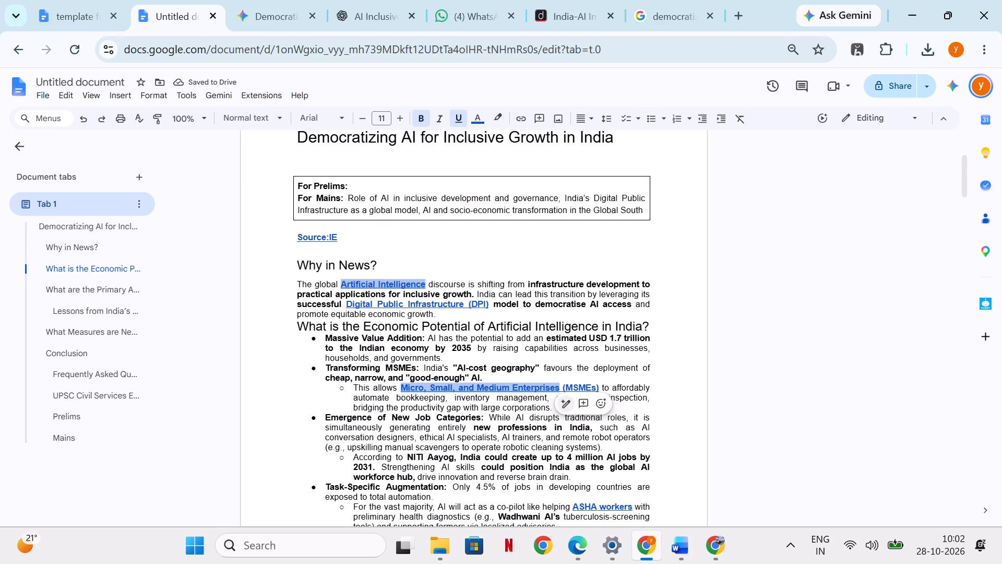
pyautogui.keyDown('ctrl'); pyautogui.moveTo(487, 302); pyautogui.dragTo(350, 308); pyautogui.keyUp('ctrl')
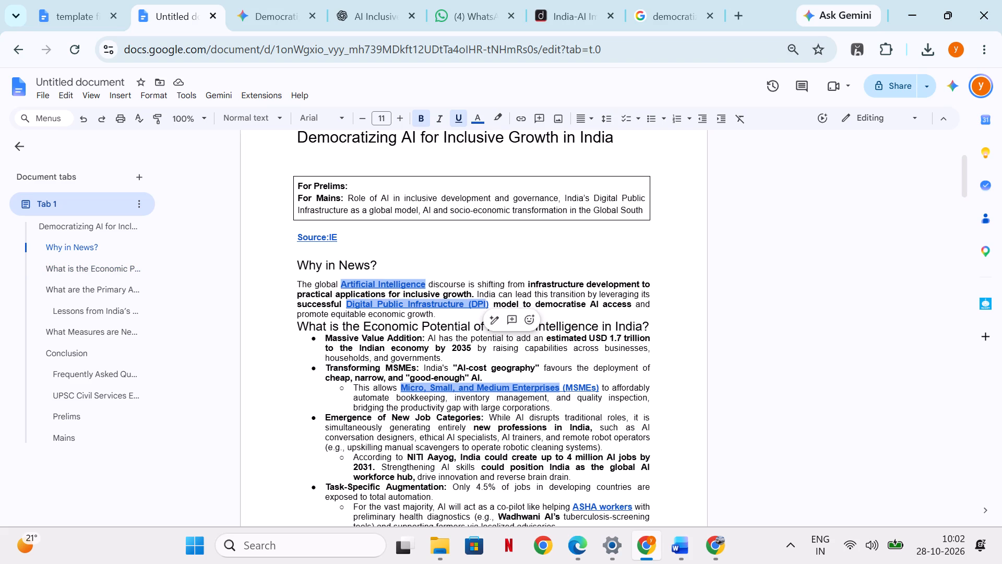
pyautogui.hotkey('ctrl', 'c')
pyautogui.click(400, 189)
pyautogui.hotkey('ctrl', 'v')
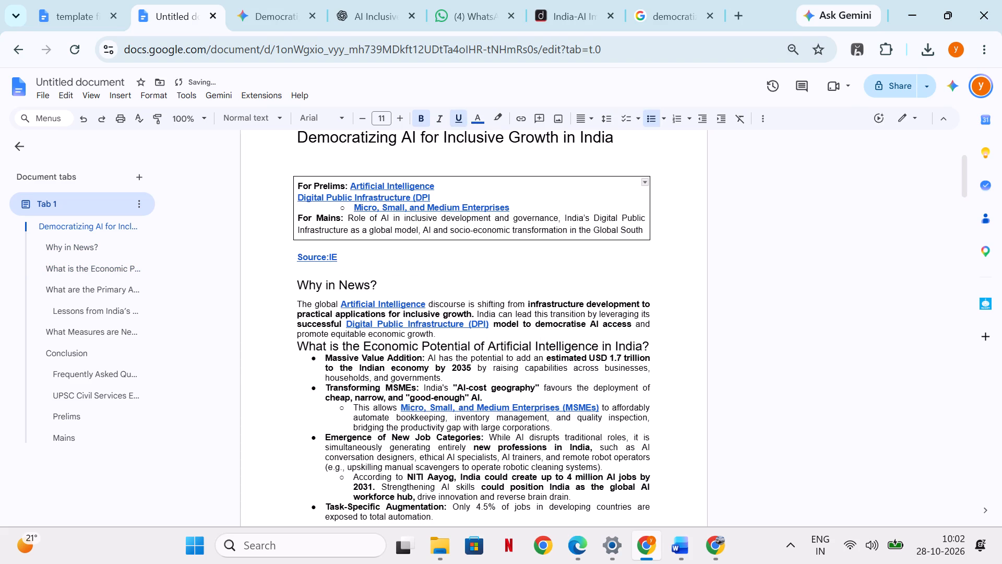
# Join the pasted Digital Public Infrastructure link to the Artificial Intelligence link in the For Prelims line, separated by a comma.
pyautogui.click(297, 196)
pyautogui.press('BackSpace')
pyautogui.write(',')
pyautogui.press('space')
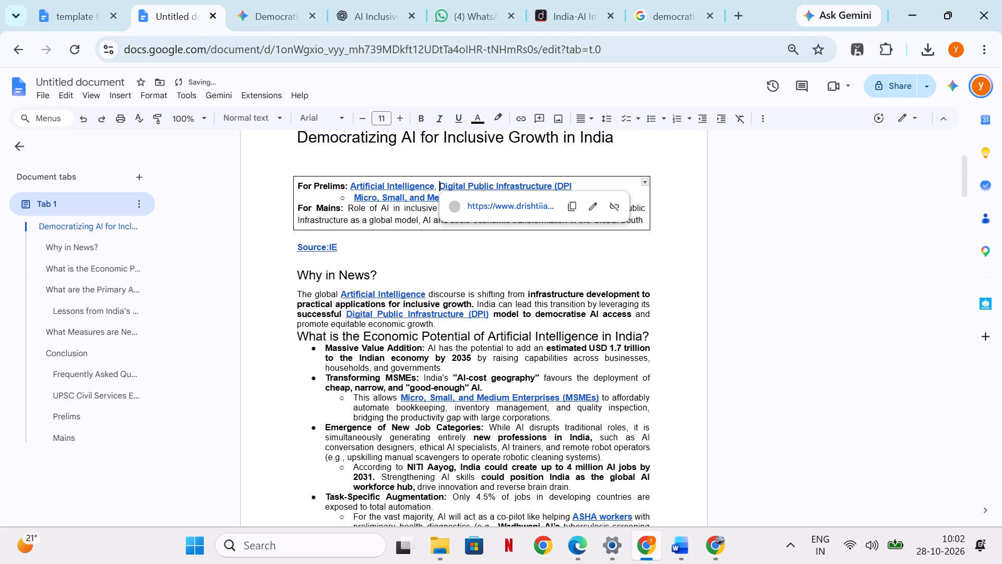
# Delete "(DPI" and the MSME link's bullet, and join Micro, Small, and Medium Enterprises to the Prelims line with commas before and after it.
pyautogui.click(350, 198)
pyautogui.press('BackSpace')
pyautogui.press('BackSpace')
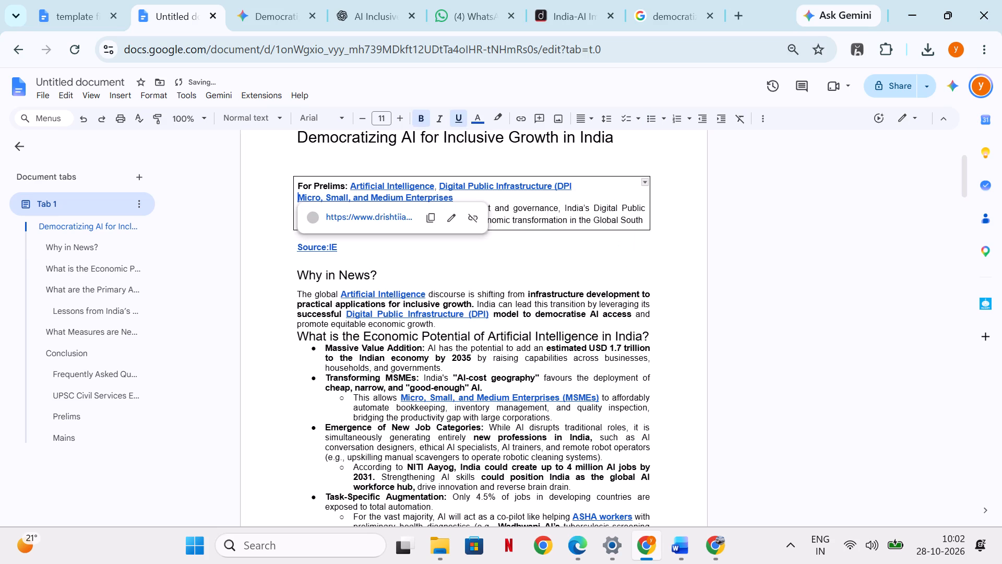
pyautogui.press('BackSpace')
pyautogui.press('BackSpace')
pyautogui.press('BackSpace')
pyautogui.press('BackSpace')
pyautogui.press('BackSpace')
pyautogui.press('BackSpace')
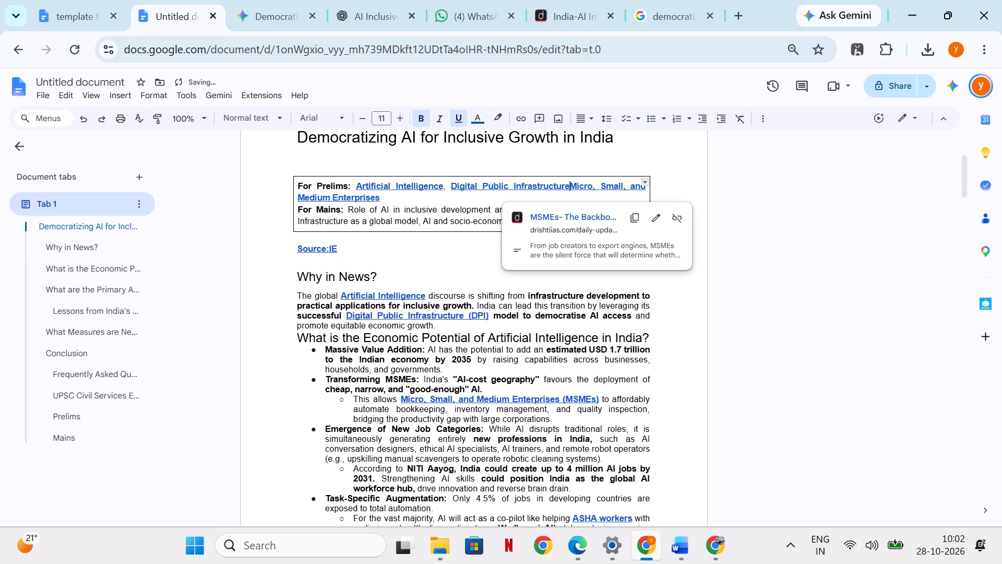
pyautogui.write(',')
pyautogui.press('space')
pyautogui.click(341, 202)
pyautogui.click(381, 199)
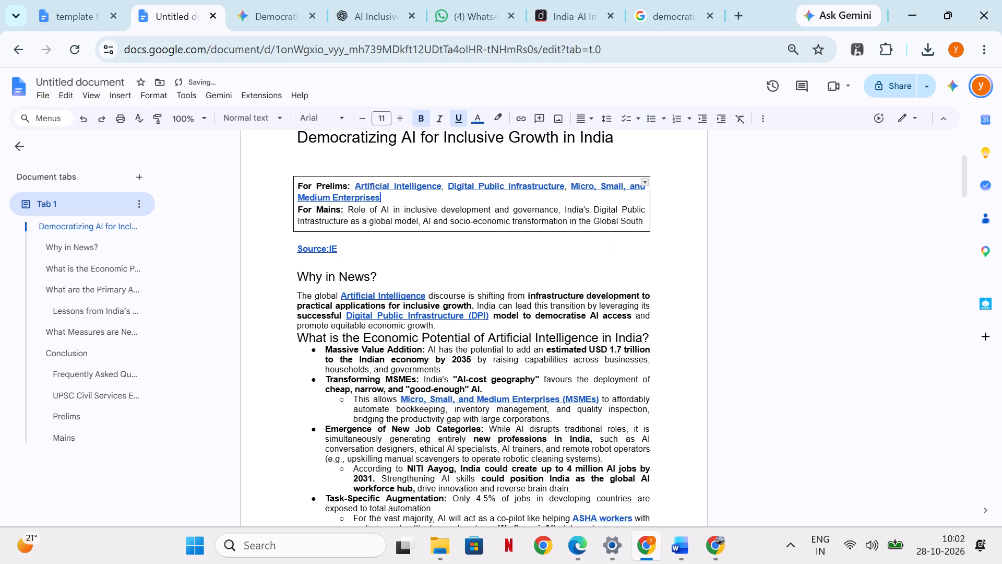
pyautogui.write(',')
pyautogui.press('space')
# Copy the India Stack, Bhashini, NPCI and AIRAWAT links from the DPI lessons box and paste them at the end of the For Prelims keywords.
pyautogui.scroll(-5, 381, 199)
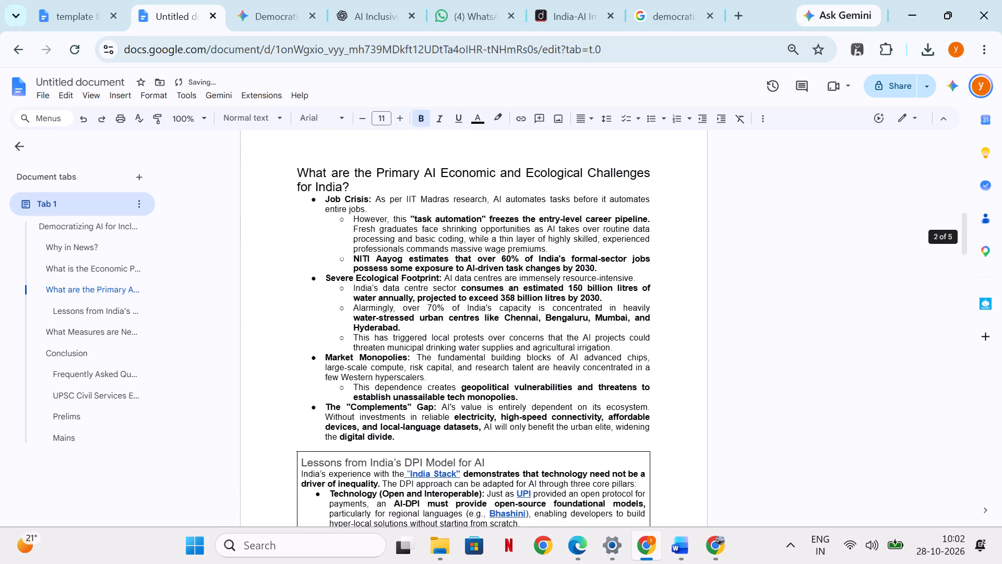
pyautogui.scroll(-2, 417, 245)
pyautogui.moveTo(410, 285); pyautogui.dragTo(456, 286)
pyautogui.keyDown('ctrl'); pyautogui.moveTo(490, 327); pyautogui.dragTo(527, 327); pyautogui.keyUp('ctrl')
pyautogui.keyDown('ctrl'); pyautogui.moveTo(366, 357); pyautogui.dragTo(383, 356); pyautogui.keyUp('ctrl')
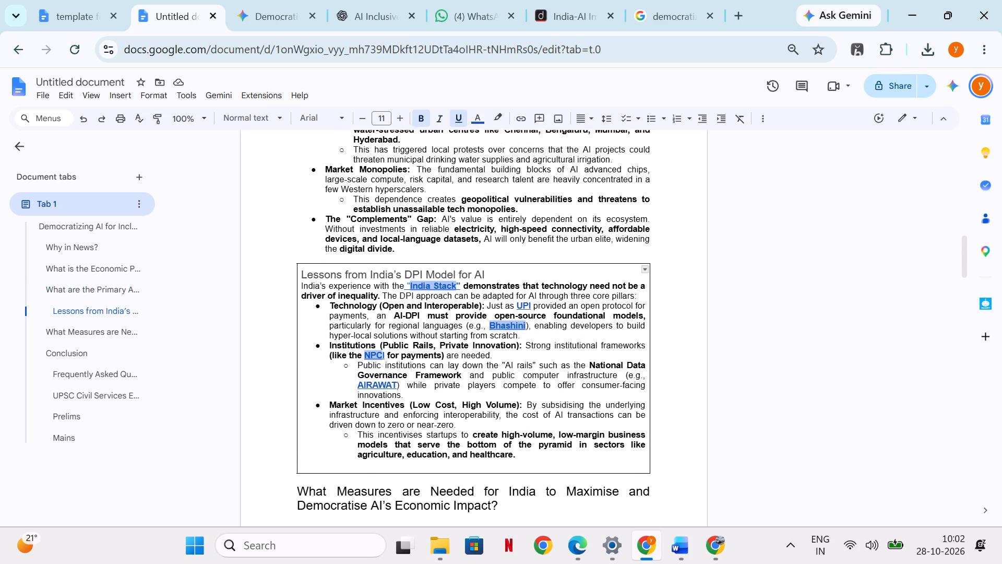
pyautogui.keyDown('ctrl'); pyautogui.moveTo(383, 356); pyautogui.dragTo(385, 356); pyautogui.keyUp('ctrl')
pyautogui.keyDown('ctrl'); pyautogui.moveTo(352, 385); pyautogui.dragTo(396, 382); pyautogui.keyUp('ctrl')
pyautogui.hotkey('ctrl', 'c')
pyautogui.scroll(8, 409, 273)
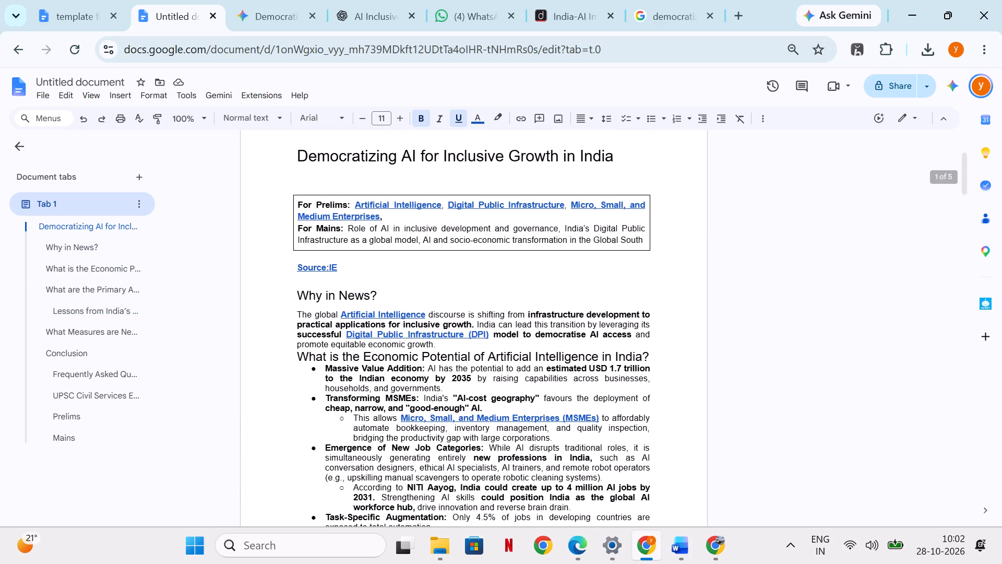
pyautogui.click(455, 216)
pyautogui.hotkey('ctrl', 'v')
# Remove the bullet before Bhashini and join it to India Stack in the For Prelims line with a comma.
pyautogui.click(325, 232)
pyautogui.press('BackSpace')
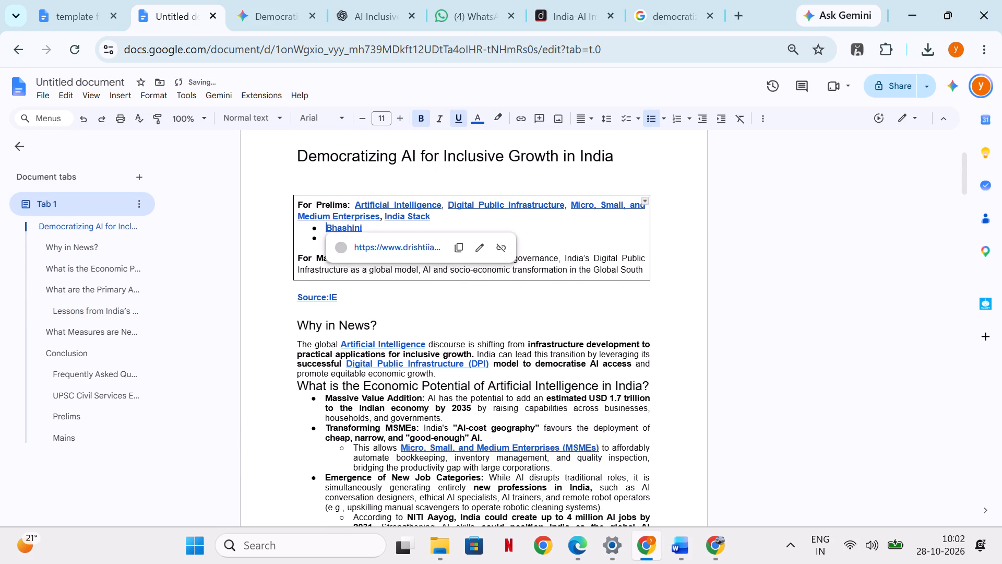
pyautogui.press('BackSpace')
pyautogui.press('BackSpace')
pyautogui.write(',')
pyautogui.press('space')
# Remove the bullet before NPCI and join it to Bhashini in the For Prelims line with a comma.
pyautogui.press('Down')
pyautogui.press('Left')
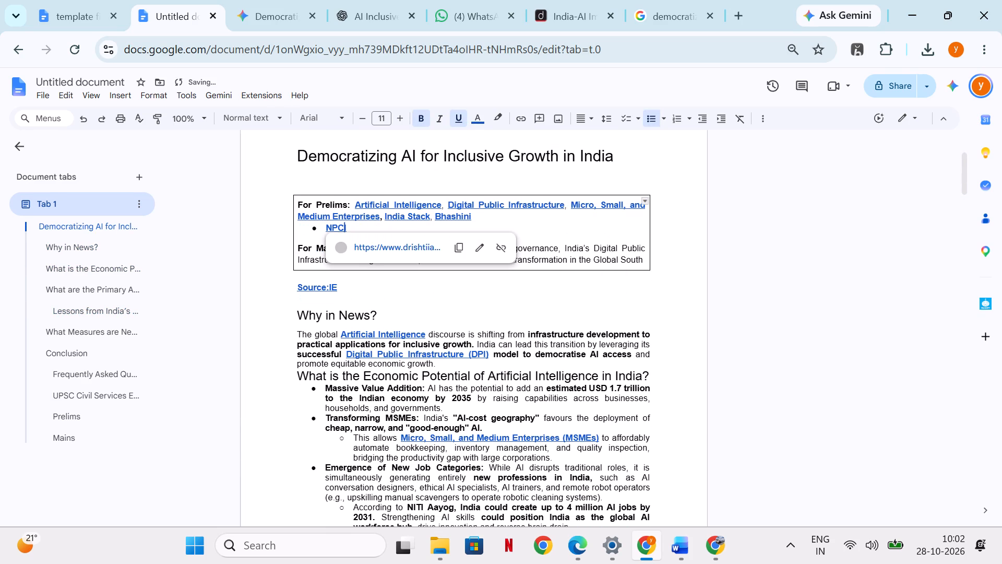
pyautogui.press('Left')
pyautogui.press('Left')
pyautogui.press('Left')
pyautogui.press('BackSpace')
pyautogui.press('BackSpace')
pyautogui.press('BackSpace')
pyautogui.write(',')
pyautogui.press('space')
pyautogui.press('Down')
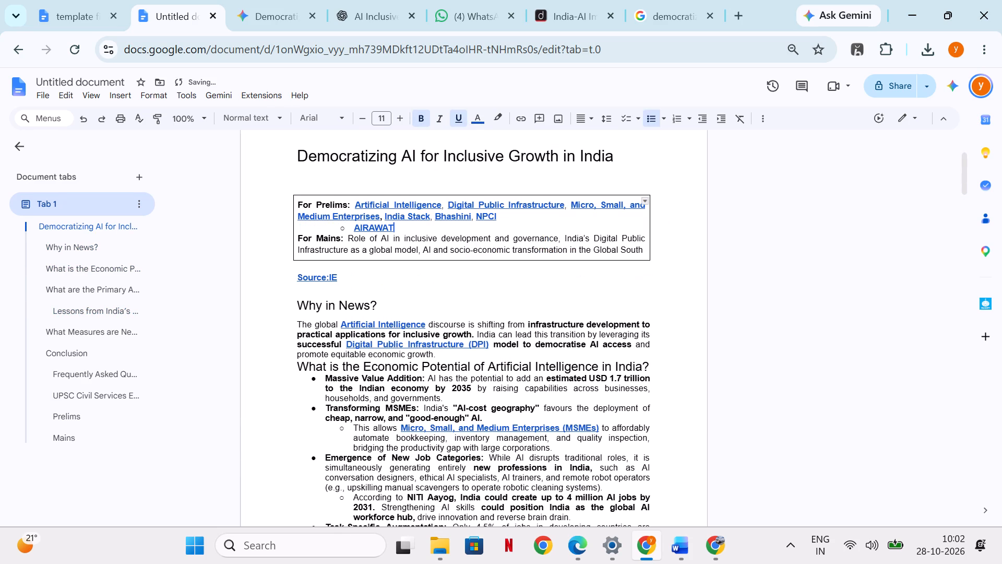
pyautogui.press('Left')
pyautogui.press('Left')
pyautogui.press('Left')
pyautogui.press('Left')
pyautogui.press('Left')
pyautogui.press('Left')
pyautogui.press('Left')
pyautogui.press('BackSpace')
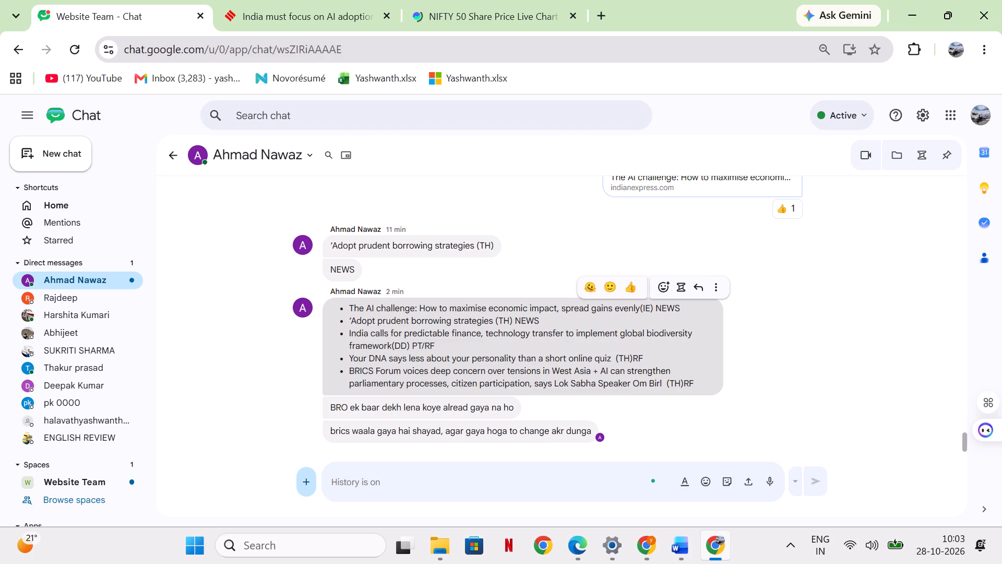
# Search Groww for JIO, open the Jio Platforms Ltd. chart and examine its intraday price movement.
pyautogui.click(449, 11)
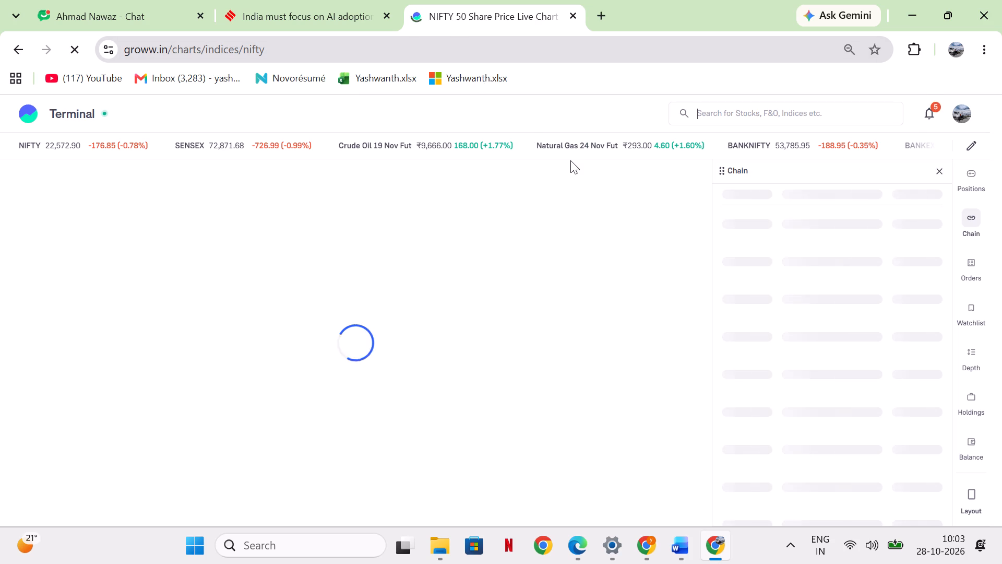
pyautogui.click(745, 113)
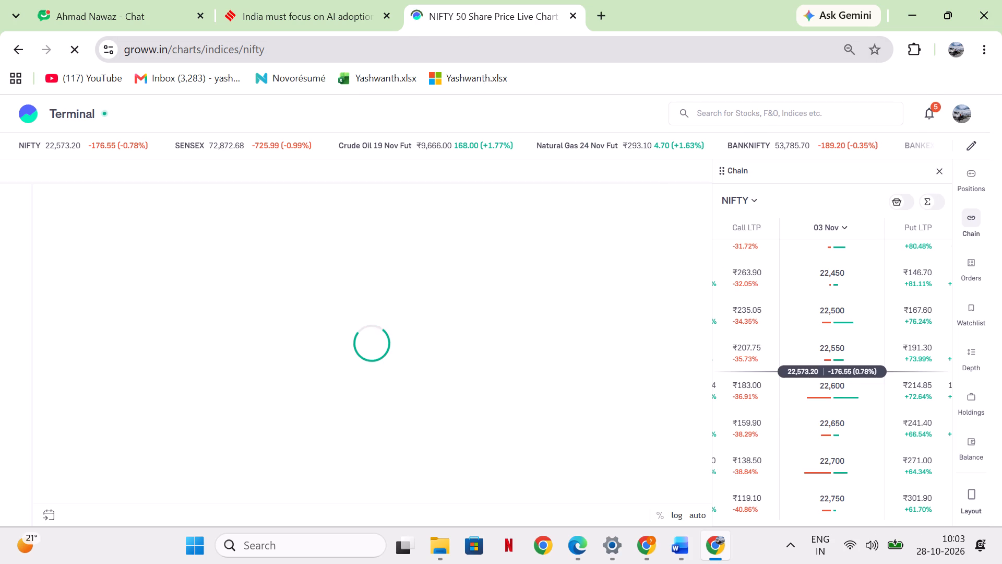
pyautogui.write('JIO')
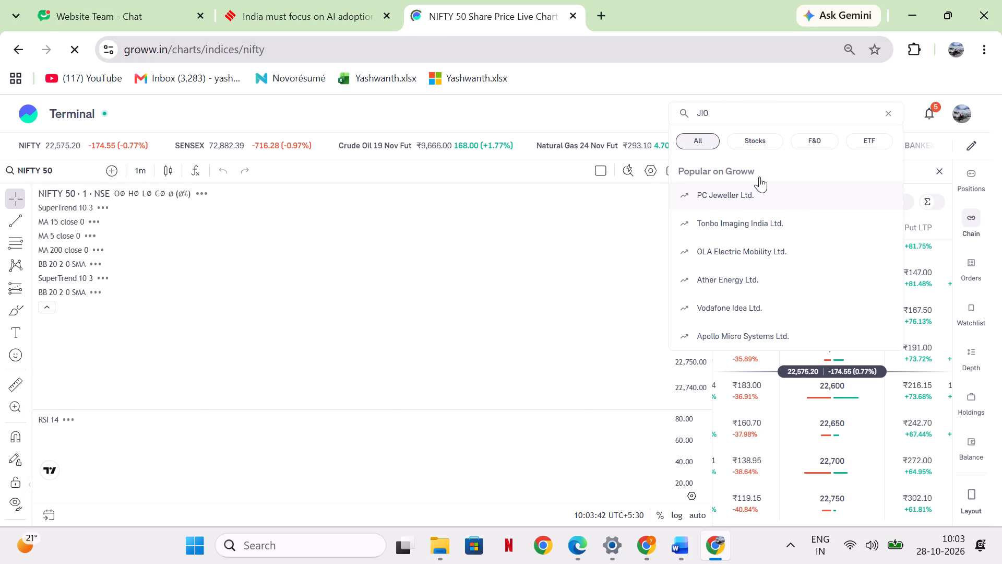
pyautogui.click(750, 166)
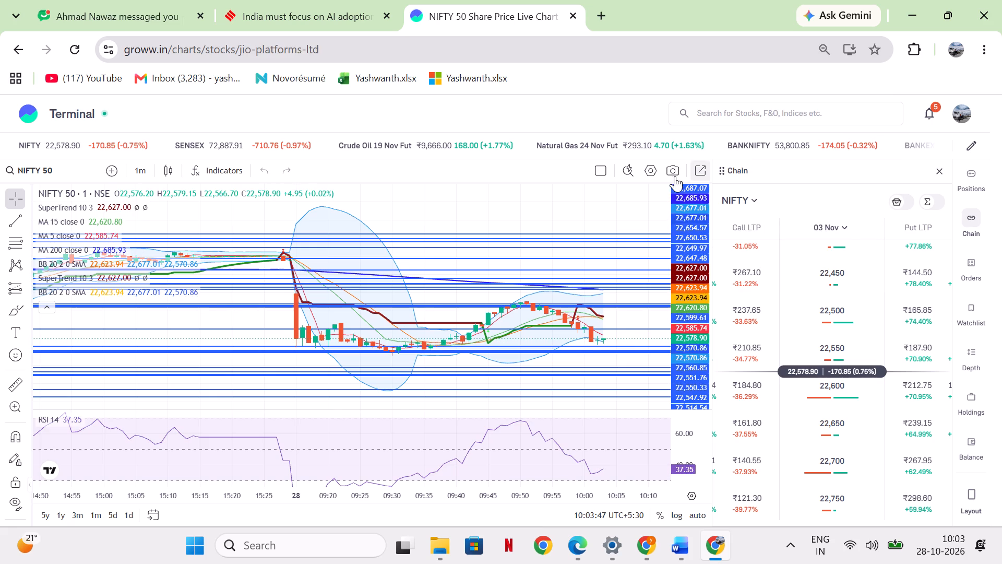
pyautogui.click(724, 112)
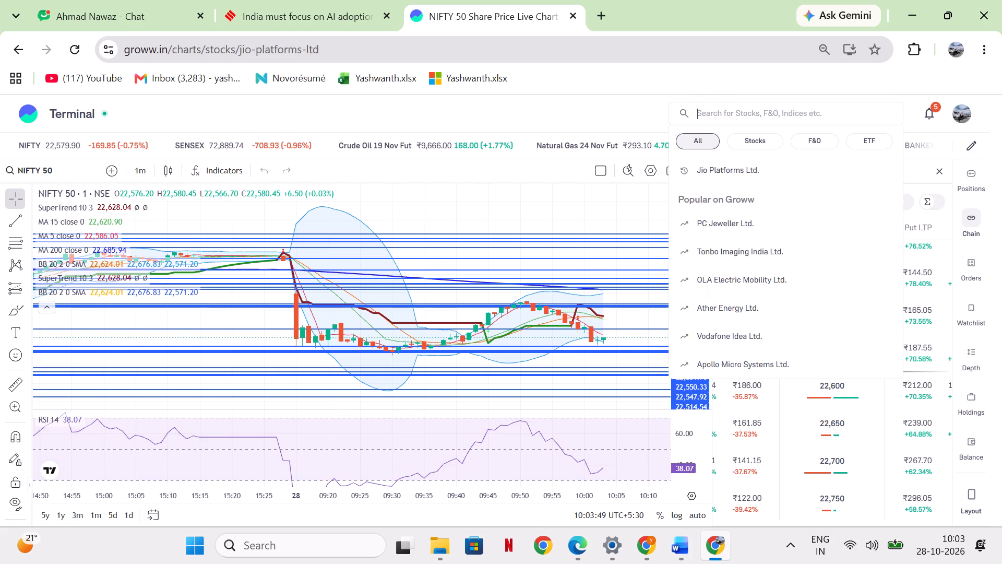
pyautogui.click(724, 164)
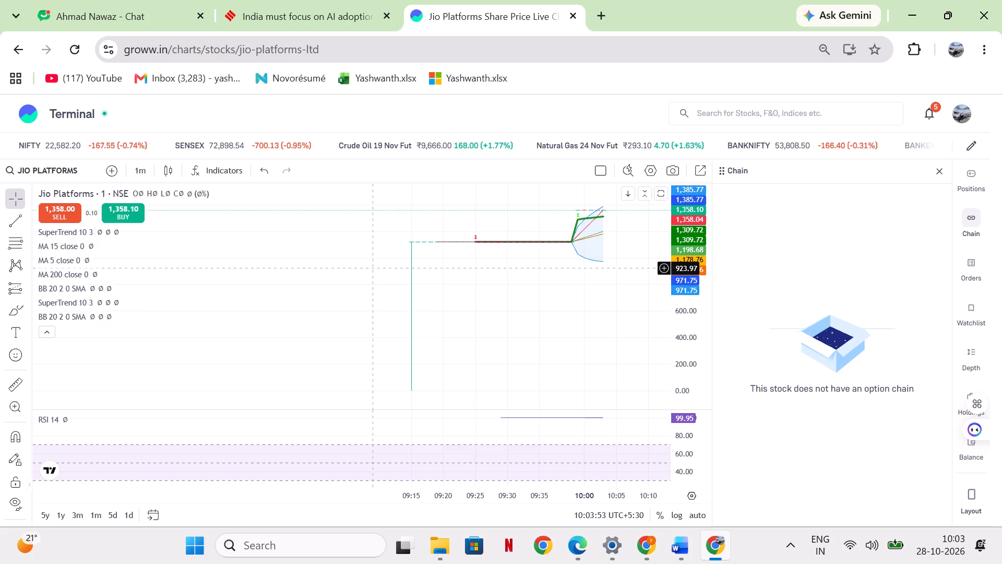
pyautogui.scroll(-3, 371, 268)
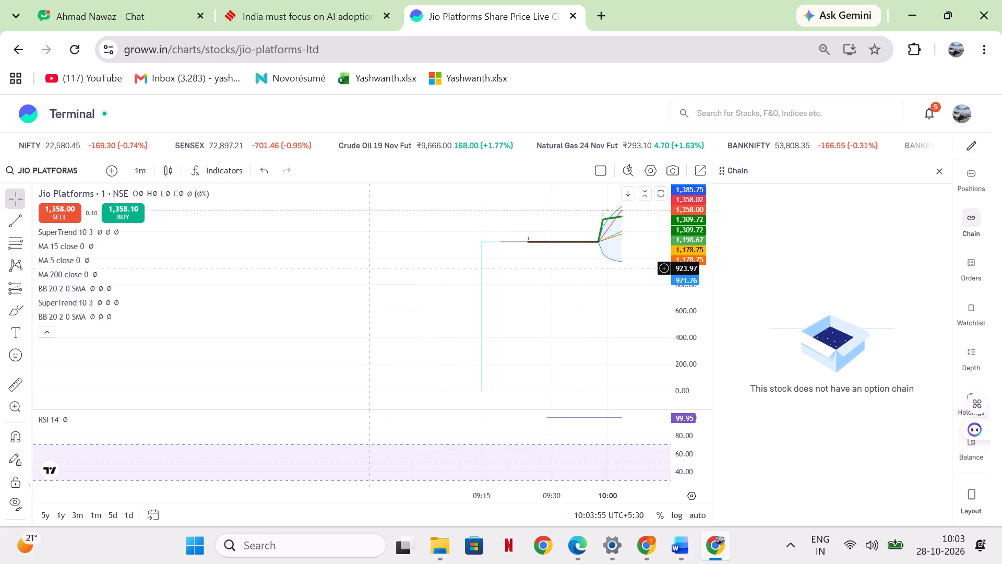
pyautogui.scroll(-1, 371, 268)
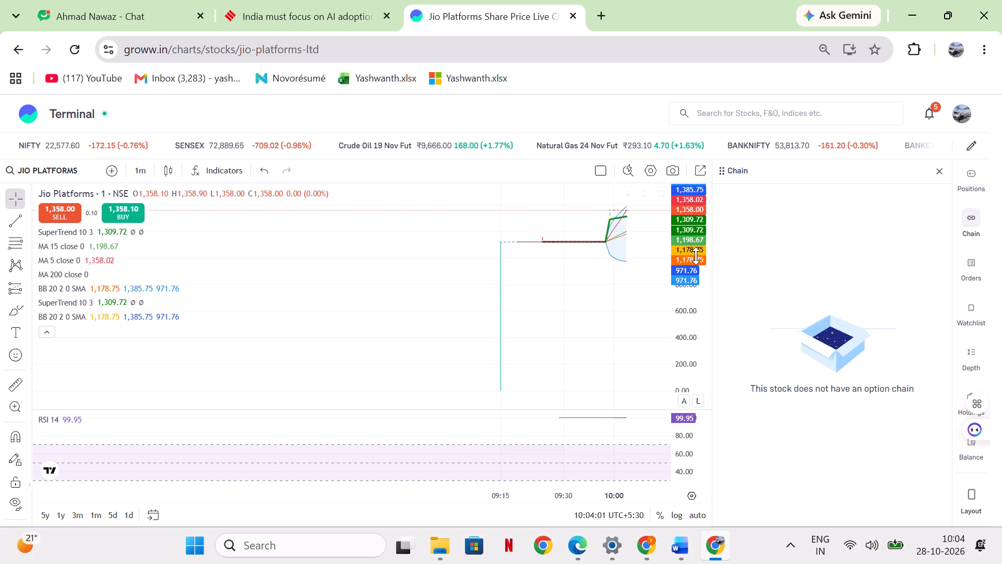
pyautogui.moveTo(696, 256); pyautogui.dragTo(697, 211)
pyautogui.moveTo(631, 266); pyautogui.dragTo(614, 326)
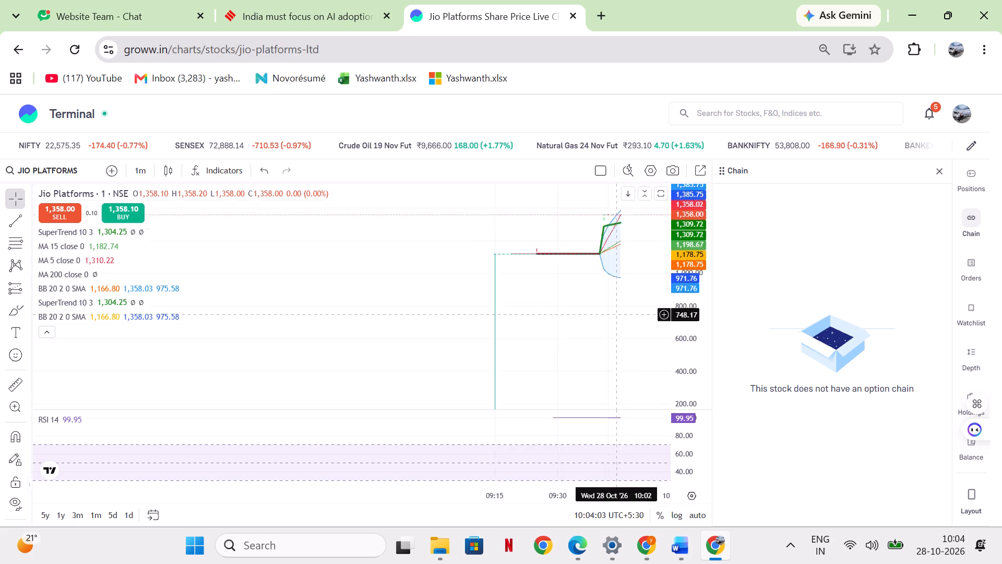
# Stretch the price scale of the Jio Platforms chart and examine the latest price movement around 10:00.
pyautogui.moveTo(614, 326); pyautogui.dragTo(597, 372)
pyautogui.moveTo(681, 332); pyautogui.dragTo(692, 228)
pyautogui.moveTo(696, 287); pyautogui.dragTo(697, 244)
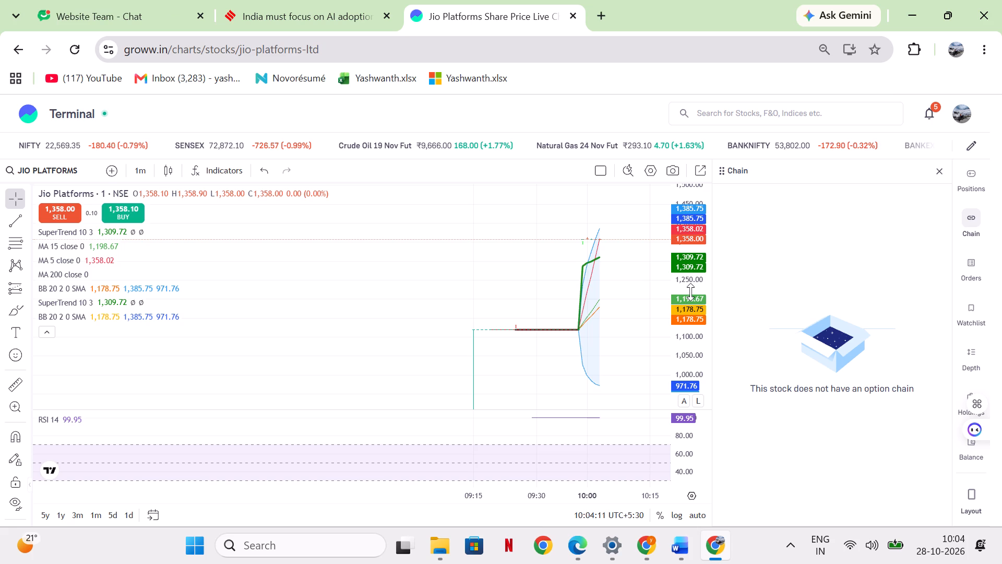
pyautogui.scroll(3, 690, 292)
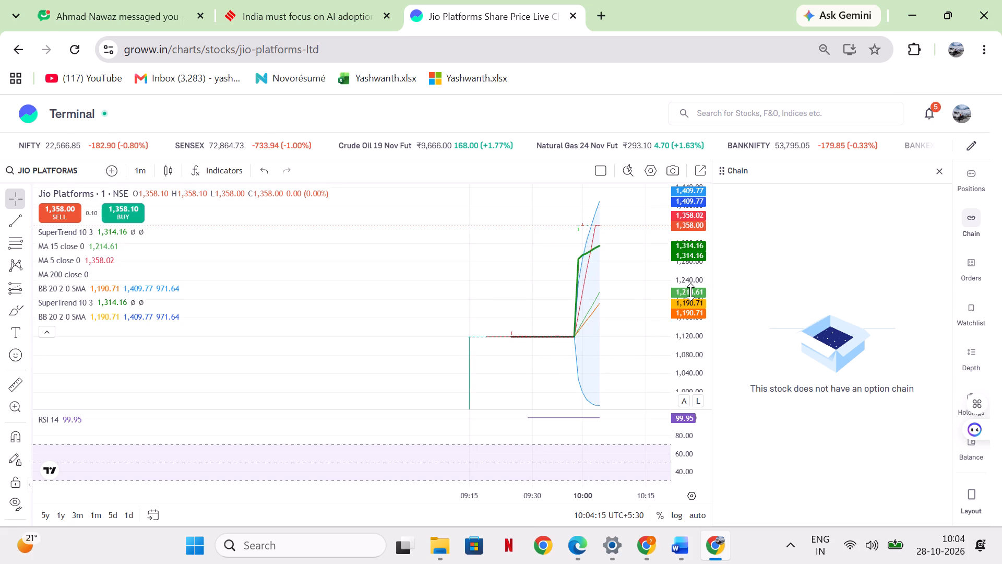
# Search Google for "jio listing price" in a new tab and look through the results and AI overview.
pyautogui.click(602, 19)
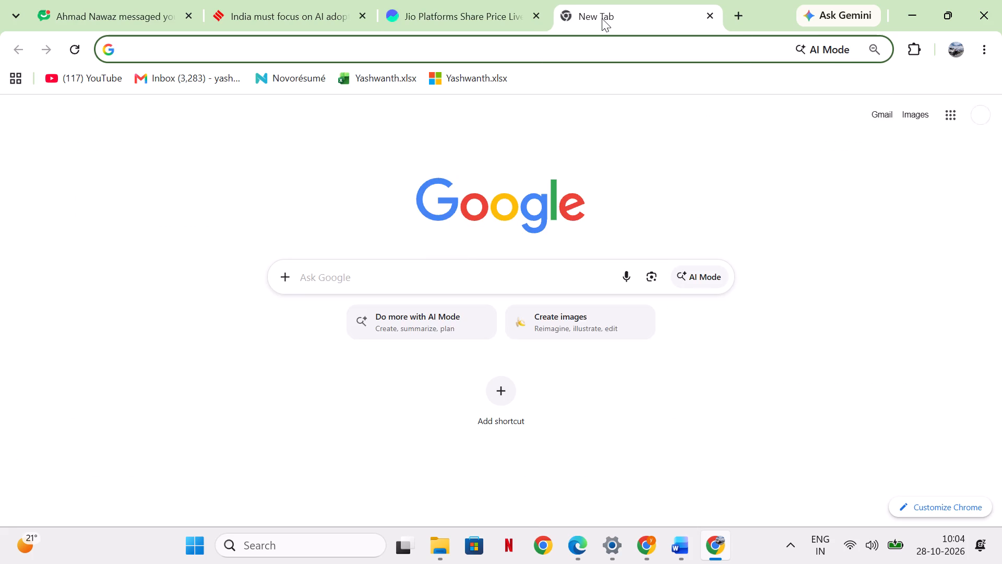
pyautogui.write('JIO LISITNIG')
pyautogui.press('space')
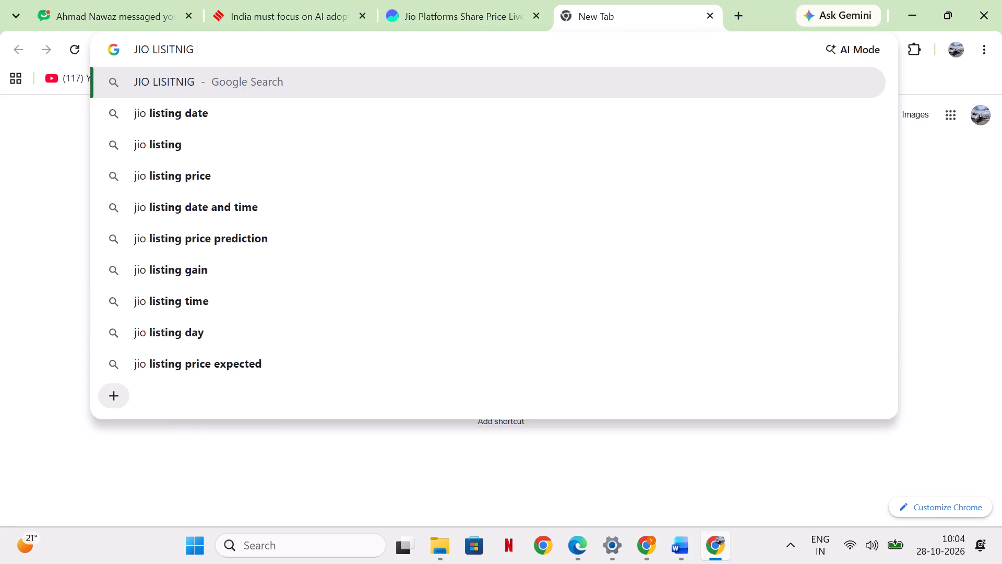
pyautogui.press('Down')
pyautogui.press('Down')
pyautogui.press('Return')
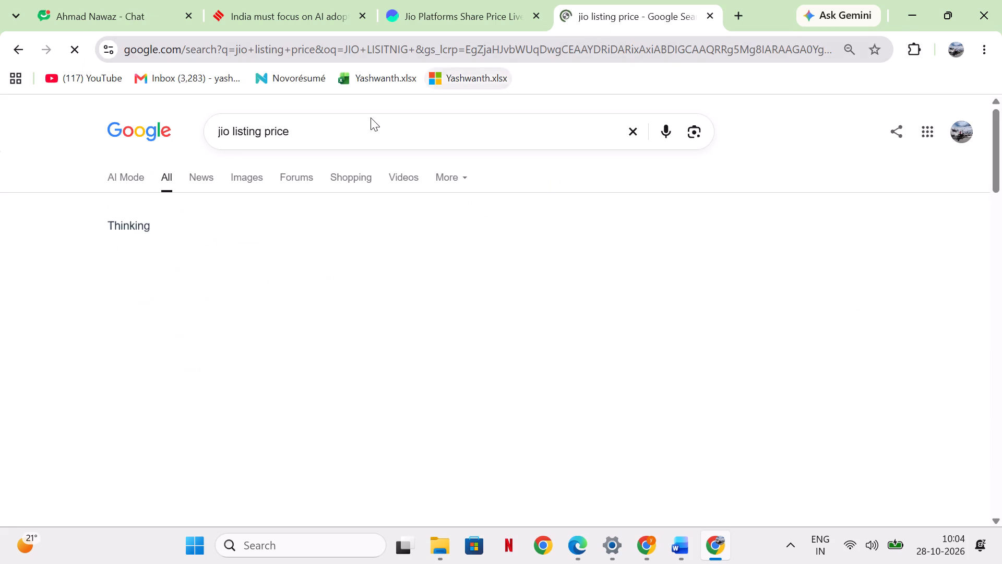
pyautogui.scroll(-4, 287, 211)
pyautogui.scroll(-3, 249, 246)
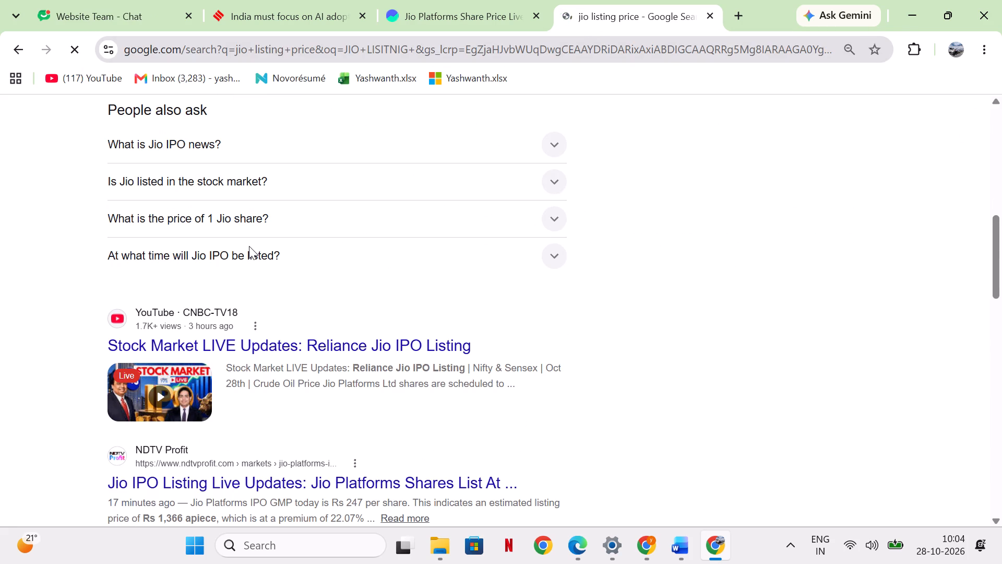
pyautogui.scroll(4, 249, 246)
pyautogui.scroll(-1, 249, 246)
pyautogui.scroll(2, 249, 246)
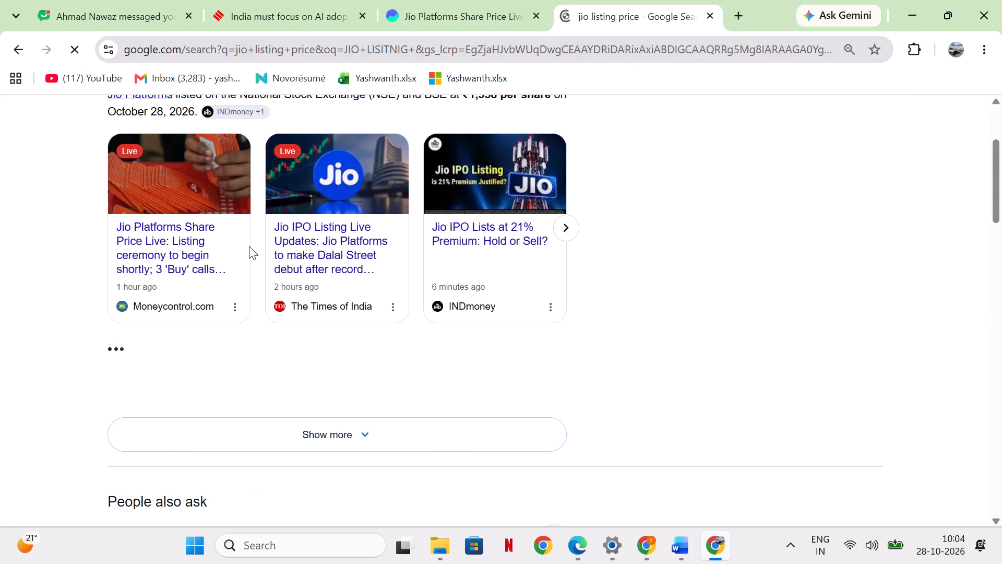
pyautogui.scroll(3, 249, 246)
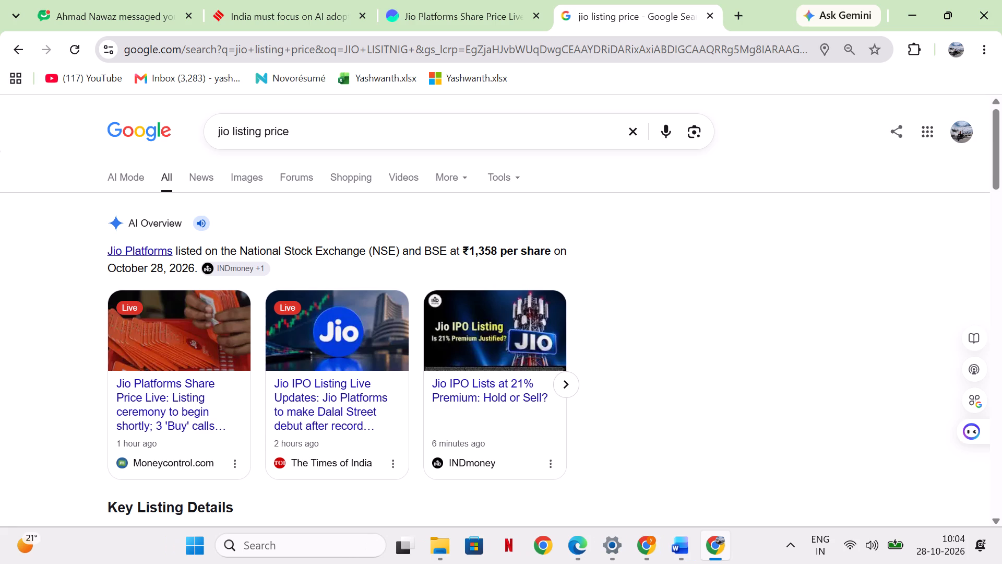
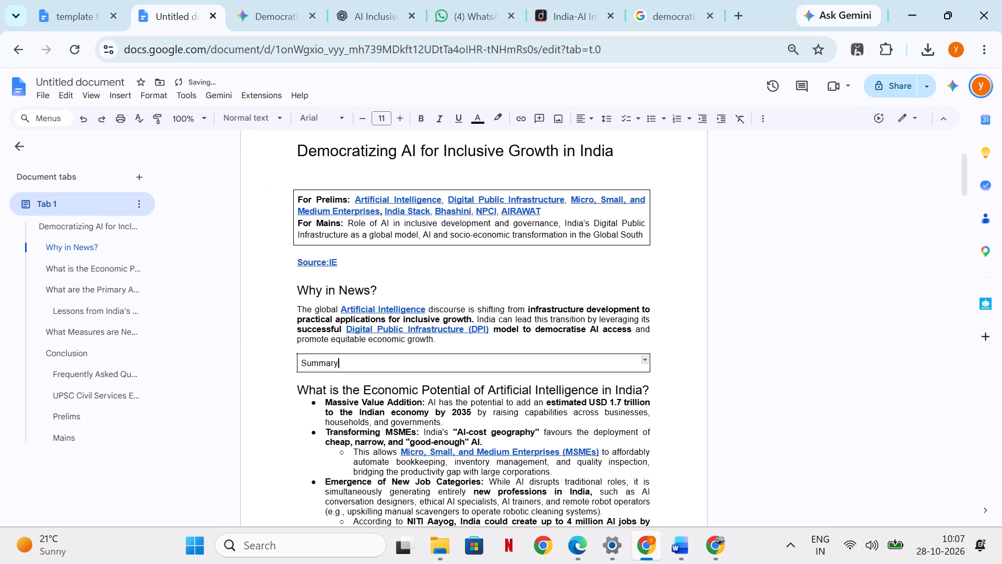
pyautogui.click(251, 118)
pyautogui.click(309, 359)
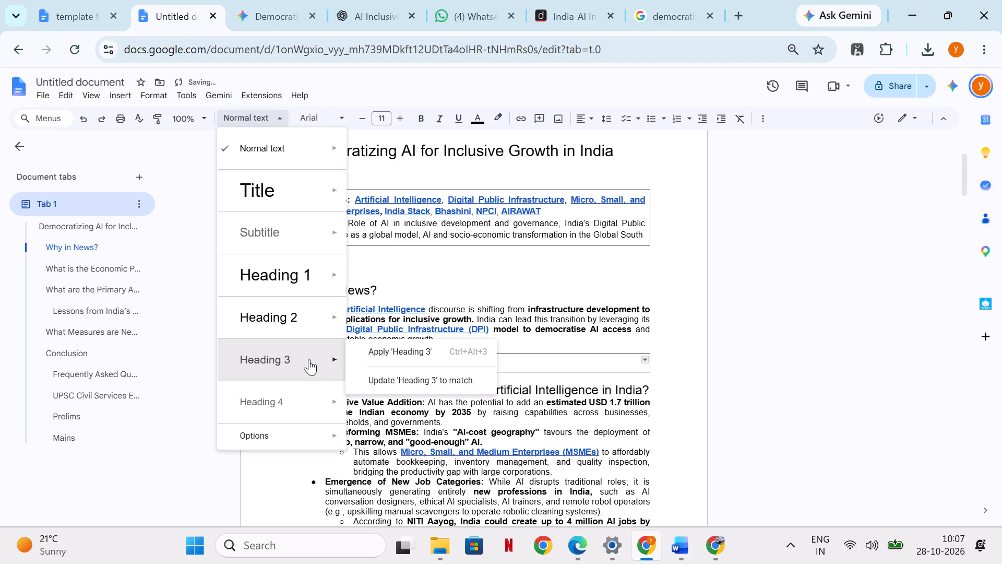
pyautogui.press('Return')
# Paste the copied ChatGPT summary as a bulleted list under the Summary heading.
pyautogui.click(648, 116)
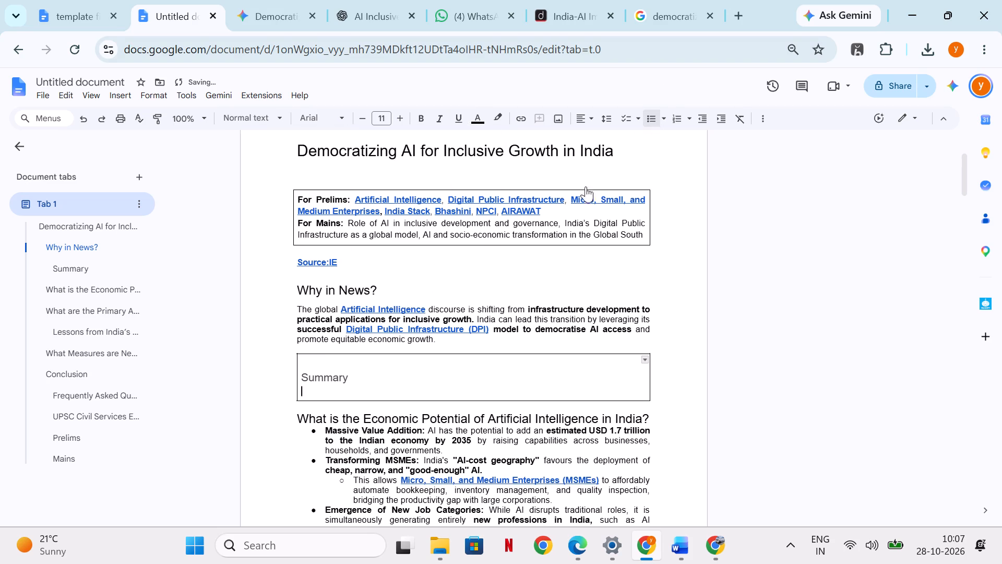
pyautogui.hotkey('ctrl', 'v')
# Delete the lead-in labels "AI for Inclusive Growth:" and "- Way Forward:" from the two summary bullets.
pyautogui.click(328, 396)
pyautogui.moveTo(328, 396); pyautogui.dragTo(415, 396)
pyautogui.press('BackSpace')
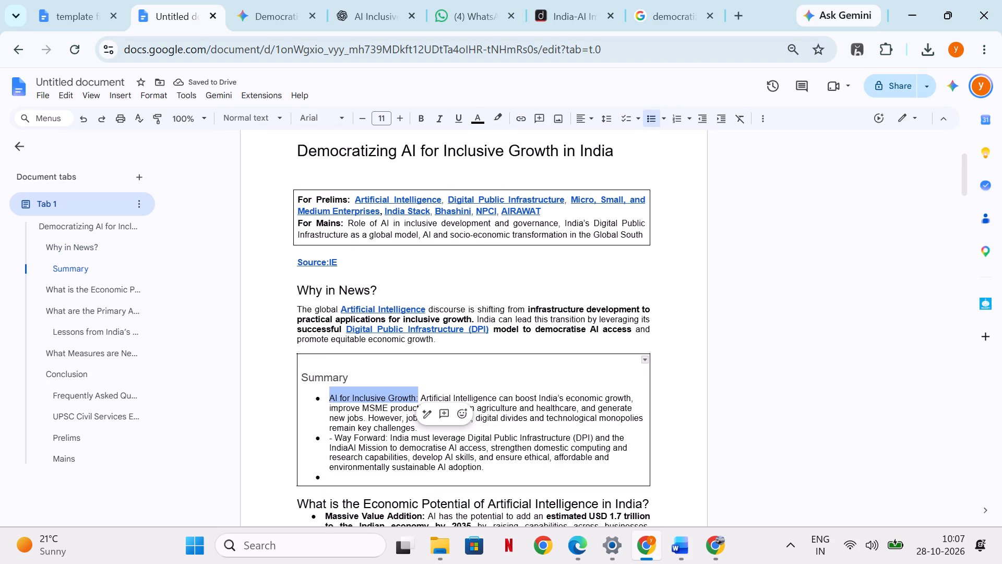
pyautogui.press('Down')
pyautogui.press('Down')
pyautogui.press('Down')
pyautogui.press('Down')
pyautogui.hotkey('ctrl', 'shift', 'Right')
pyautogui.hotkey('ctrl', 'shift', 'Right')
pyautogui.hotkey('ctrl', 'shift', 'Right')
pyautogui.hotkey('ctrl', 'shift', 'Right')
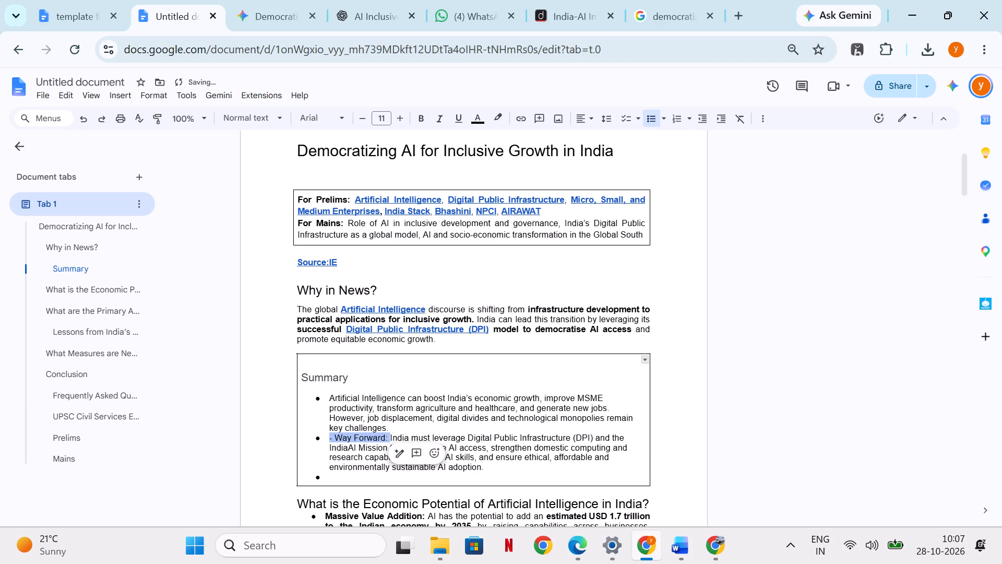
pyautogui.press('BackSpace')
# Remove the empty bullet at the end of the Summary box.
pyautogui.press('Down')
pyautogui.press('Down')
pyautogui.press('Down')
pyautogui.press('Down')
pyautogui.press('BackSpace')
pyautogui.press('BackSpace')
pyautogui.press('BackSpace')
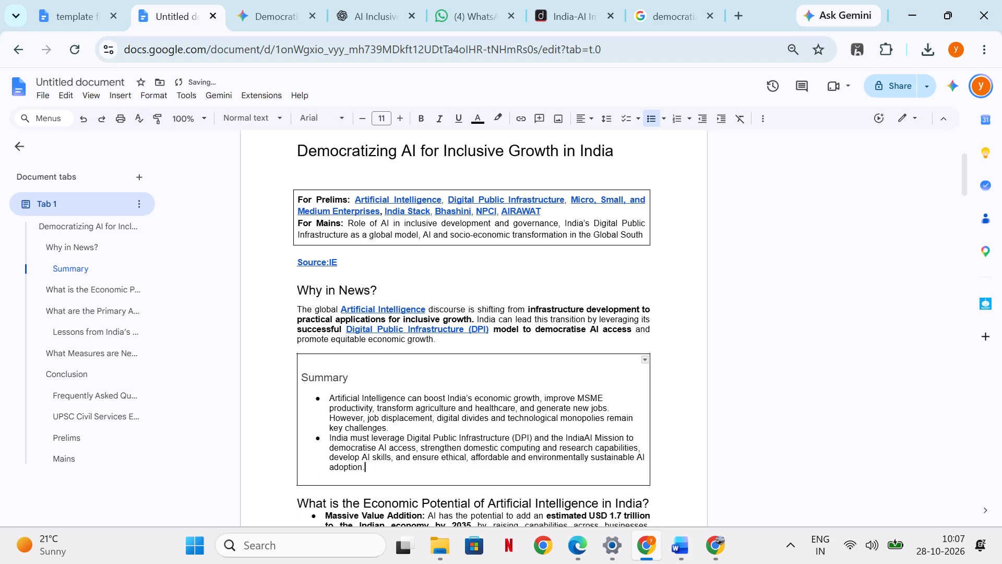
# Select the article from the author line to its end, set single line spacing and apply the custom paragraph spacing.
pyautogui.scroll(3, 362, 289)
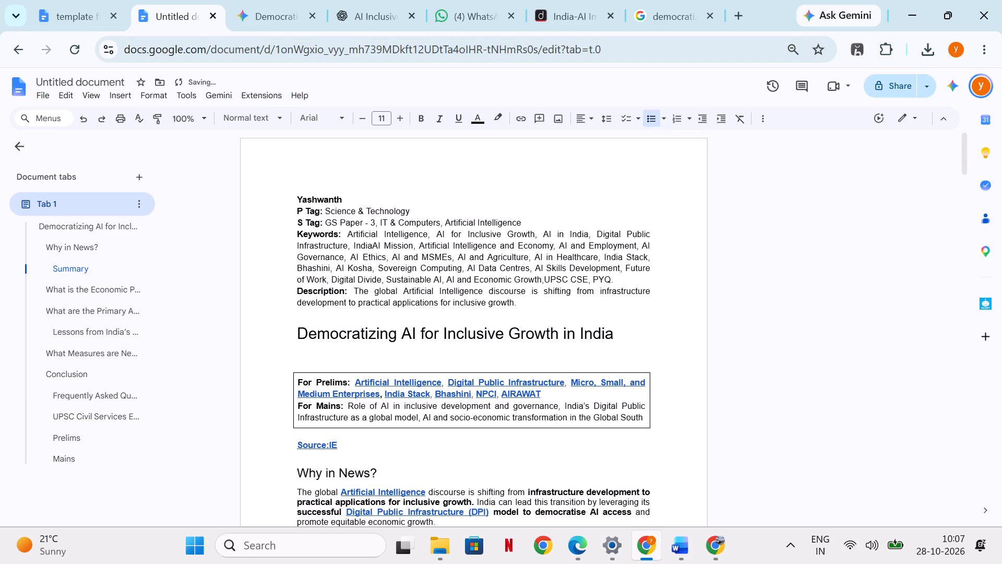
pyautogui.moveTo(296, 198); pyautogui.dragTo(398, 325)
pyautogui.scroll(-6, 356, 324)
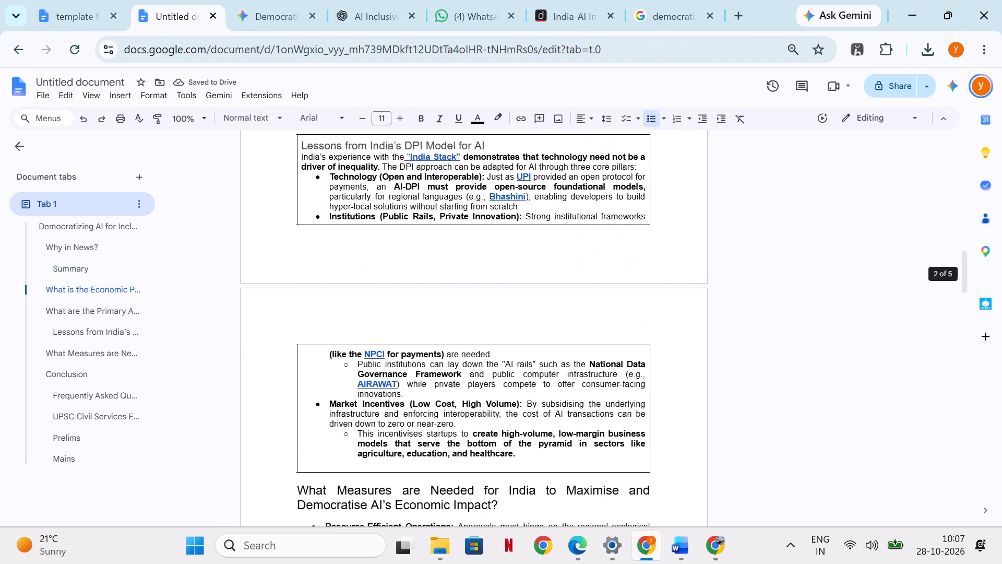
pyautogui.moveTo(398, 325); pyautogui.dragTo(539, 418)
pyautogui.scroll(-10, 398, 325)
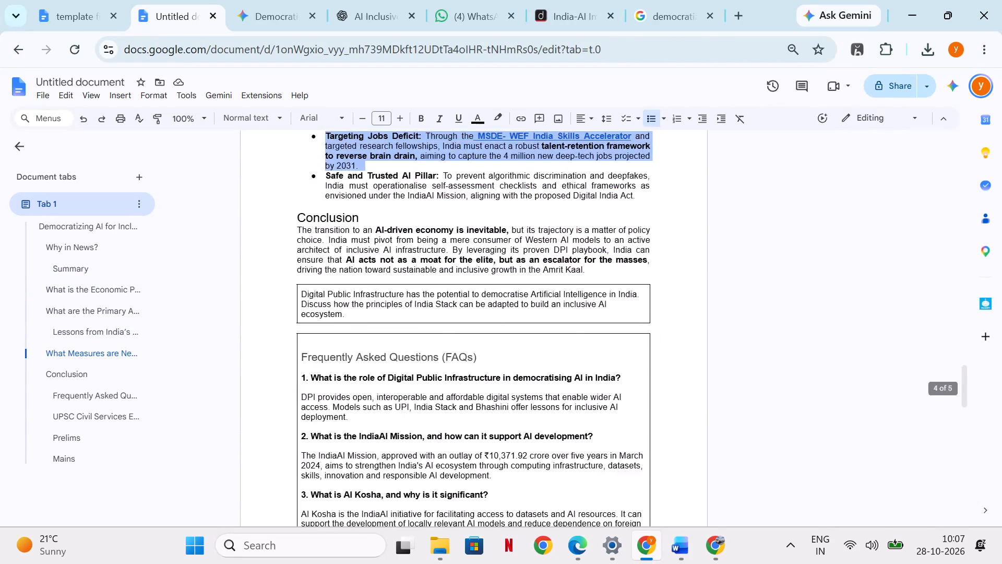
pyautogui.moveTo(539, 418); pyautogui.dragTo(569, 426)
pyautogui.scroll(-9, 539, 418)
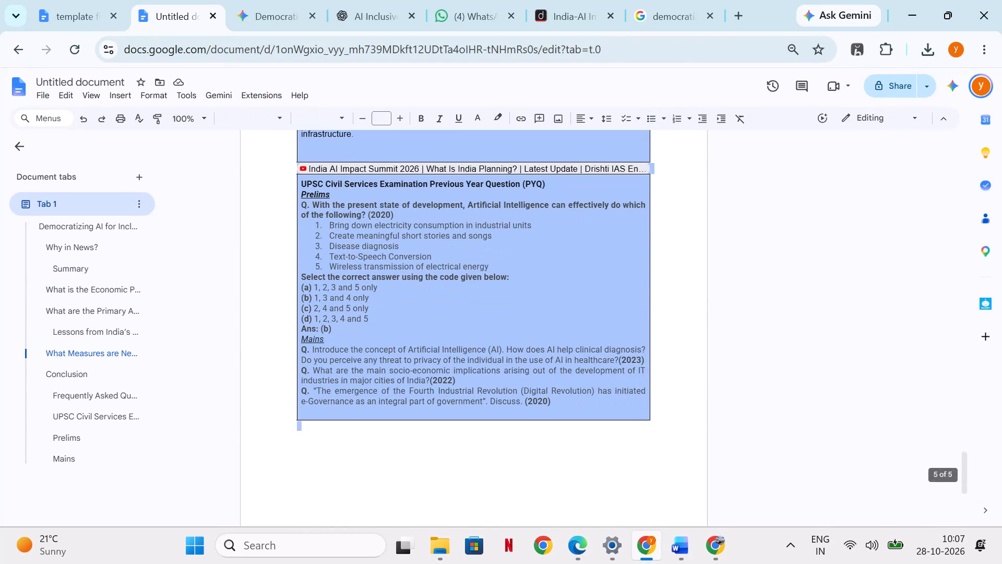
pyautogui.click(606, 123)
pyautogui.click(609, 131)
pyautogui.click(605, 122)
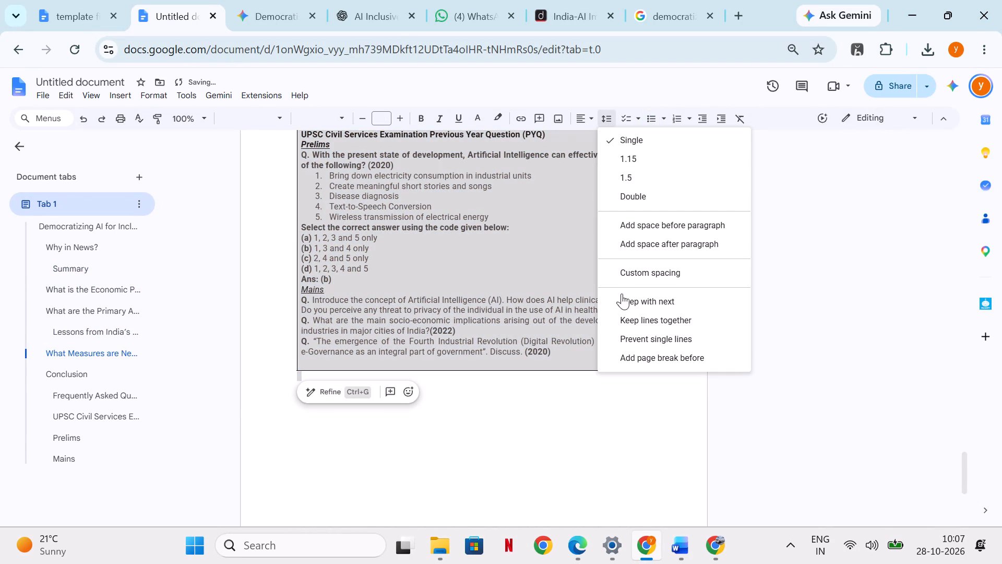
pyautogui.click(621, 274)
pyautogui.click(555, 371)
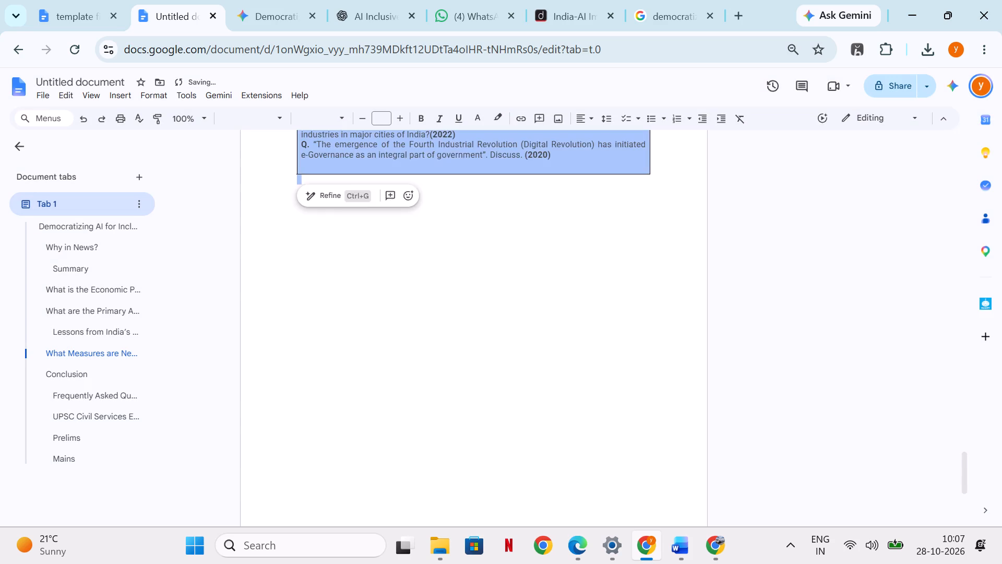
# Copy the whole selected article.
pyautogui.scroll(3, 518, 311)
pyautogui.scroll(-1, 518, 310)
pyautogui.scroll(1, 518, 310)
pyautogui.scroll(4, 495, 254)
pyautogui.rightClick(495, 255)
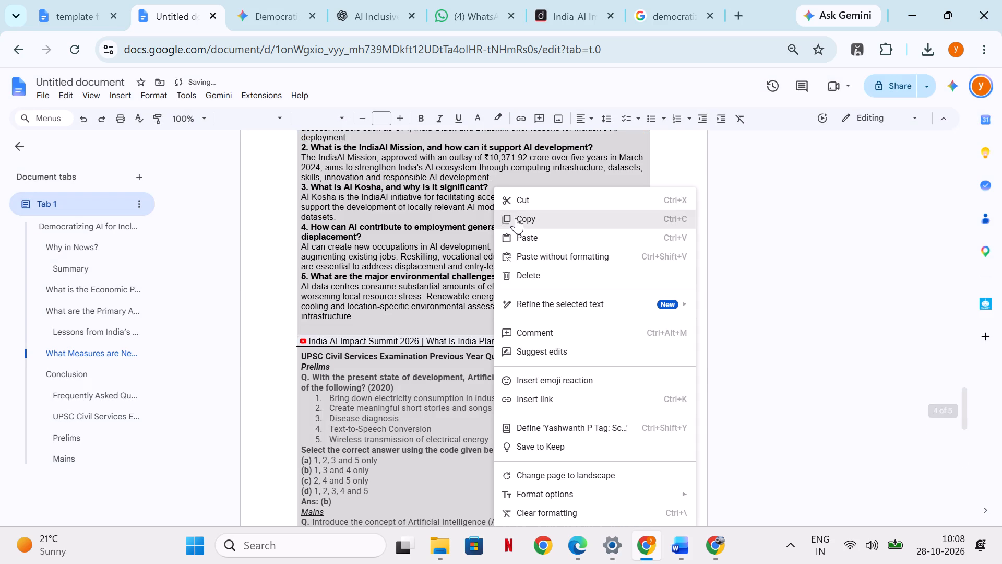
pyautogui.click(516, 217)
# Switch to the Work browser profile and open the Website folder in Google Drive.
pyautogui.click(712, 548)
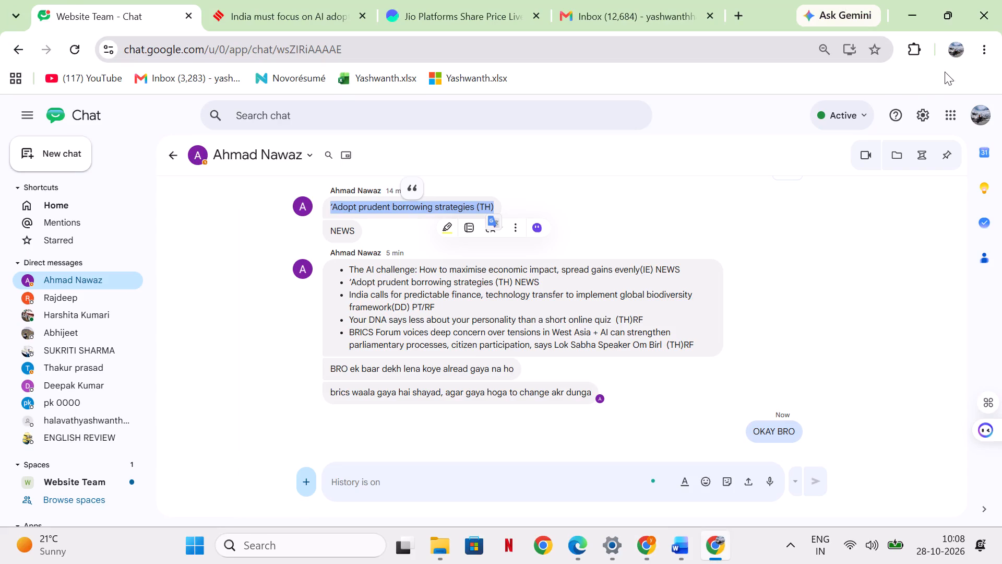
pyautogui.click(950, 53)
pyautogui.click(796, 359)
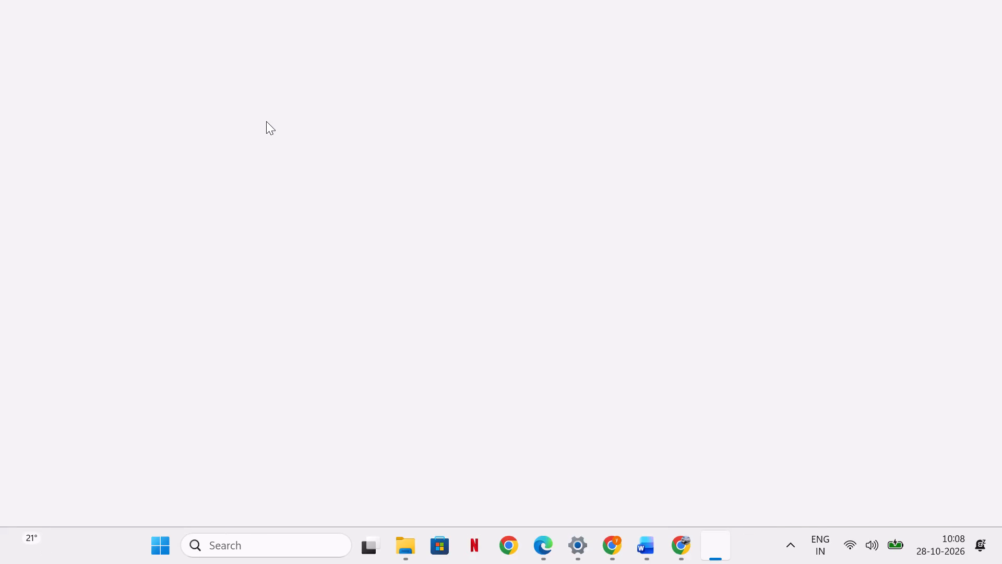
pyautogui.write('we')
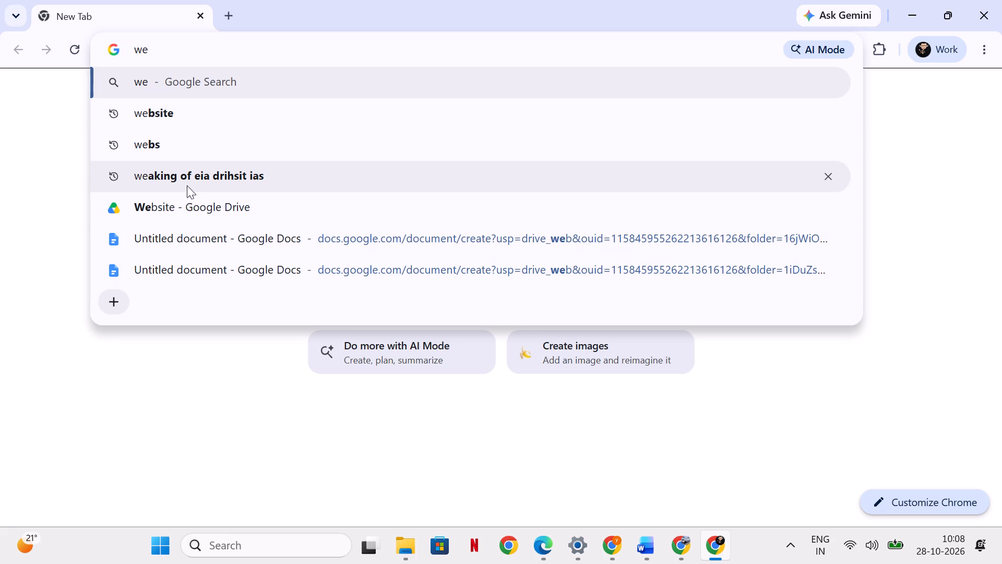
pyautogui.click(194, 199)
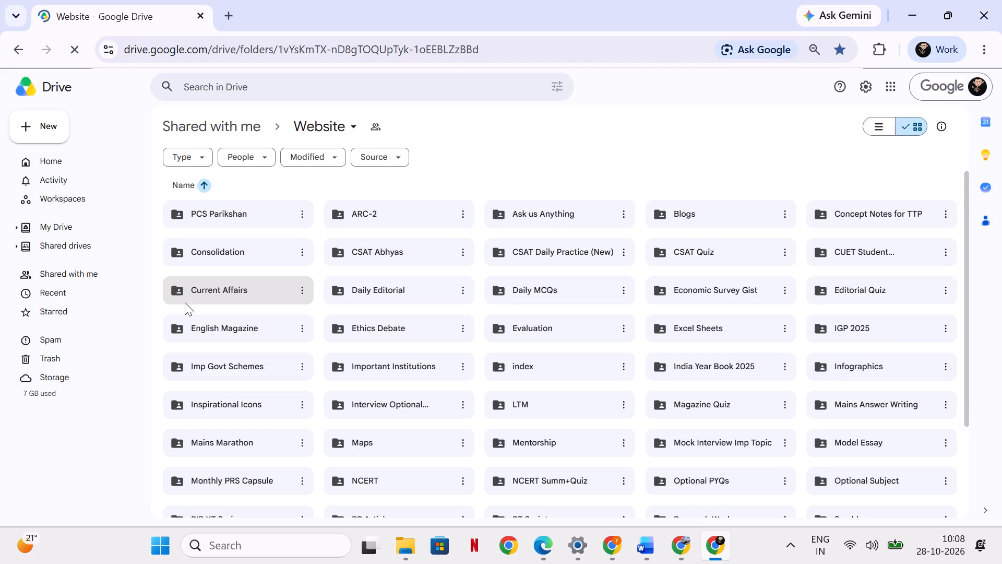
# Open the 28-10-2026 document from the October folder under Current Affairs 2026.
pyautogui.doubleClick(255, 299)
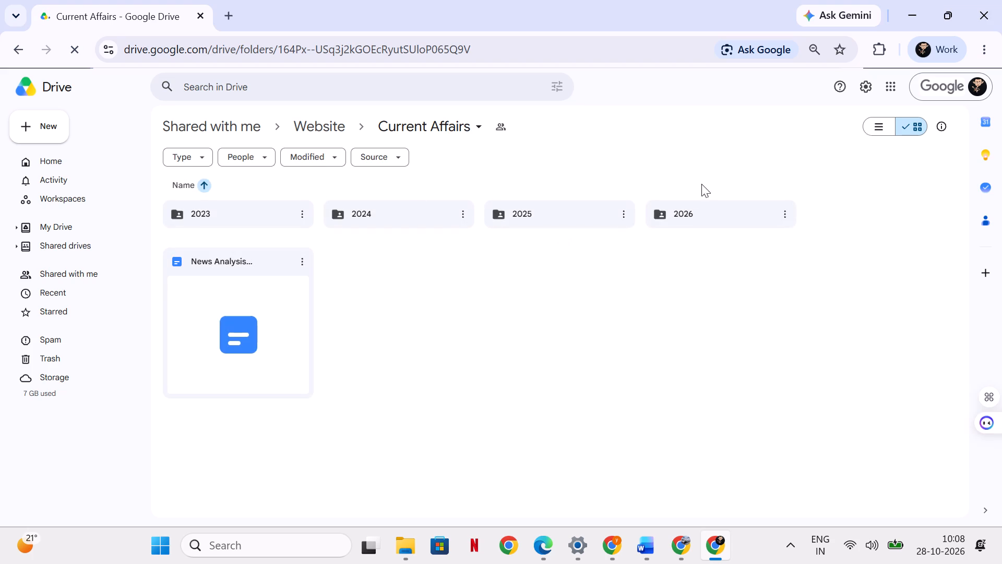
pyautogui.doubleClick(696, 209)
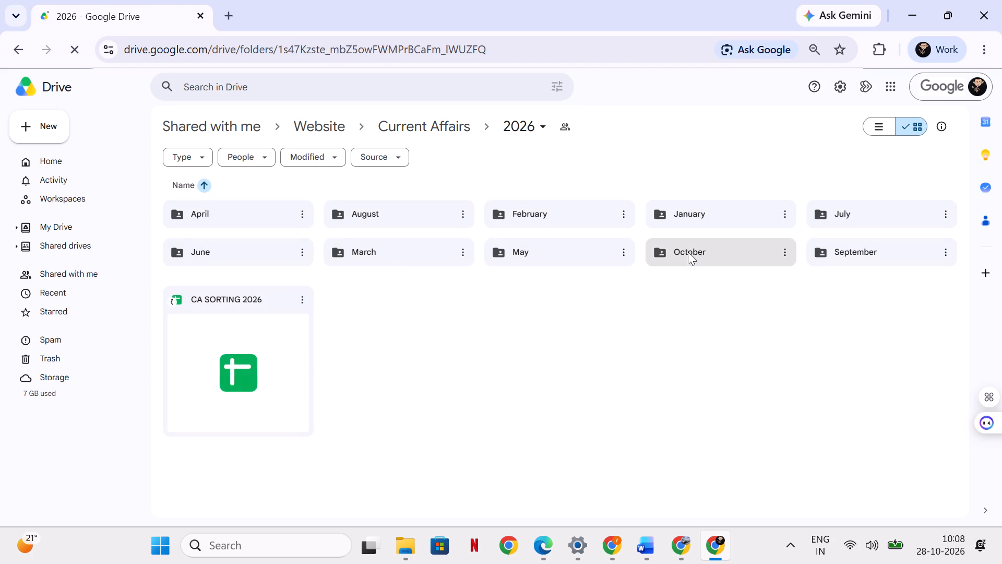
pyautogui.tripleClick(688, 252)
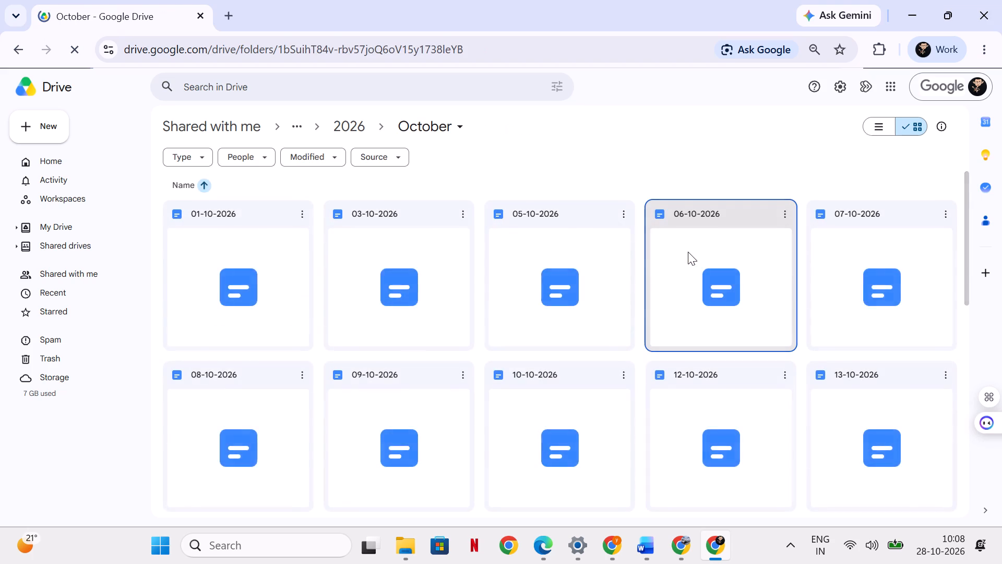
pyautogui.scroll(-2, 638, 296)
pyautogui.scroll(-6, 574, 309)
pyautogui.scroll(1, 568, 325)
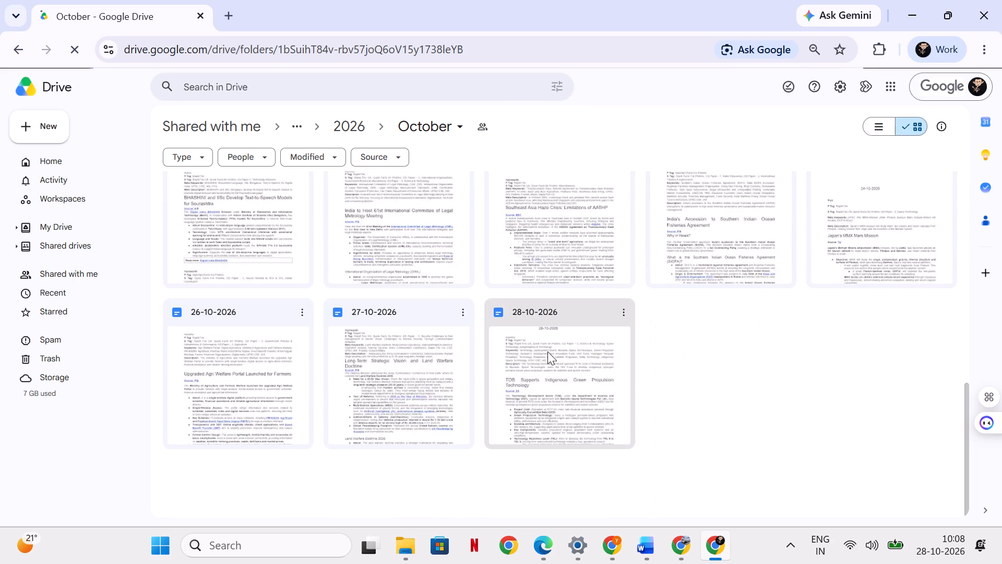
pyautogui.doubleClick(547, 351)
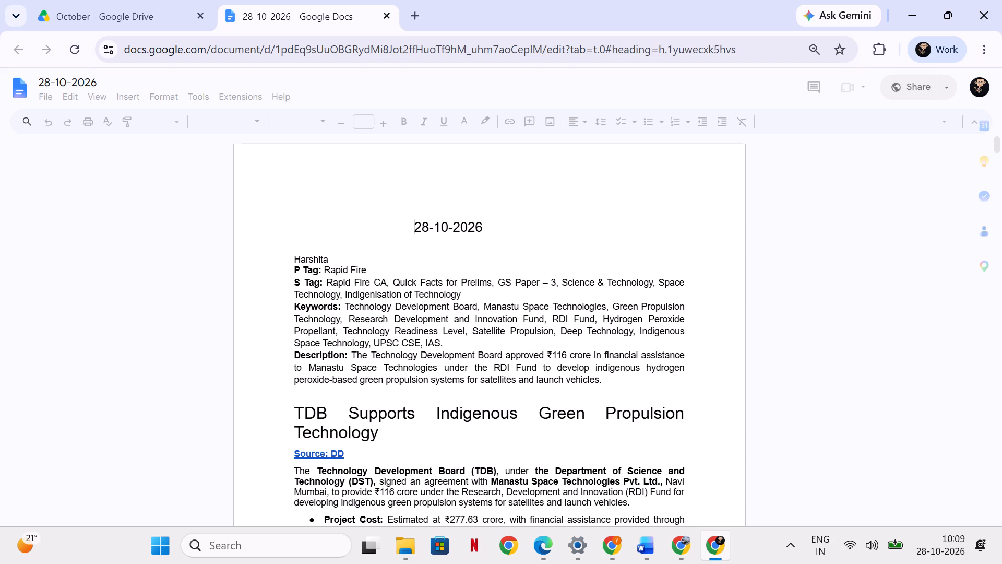
# Paste the copied article at the end of the 28-10-2026 document, a few blank lines below the El Niño article's final question box.
pyautogui.scroll(-10, 580, 431)
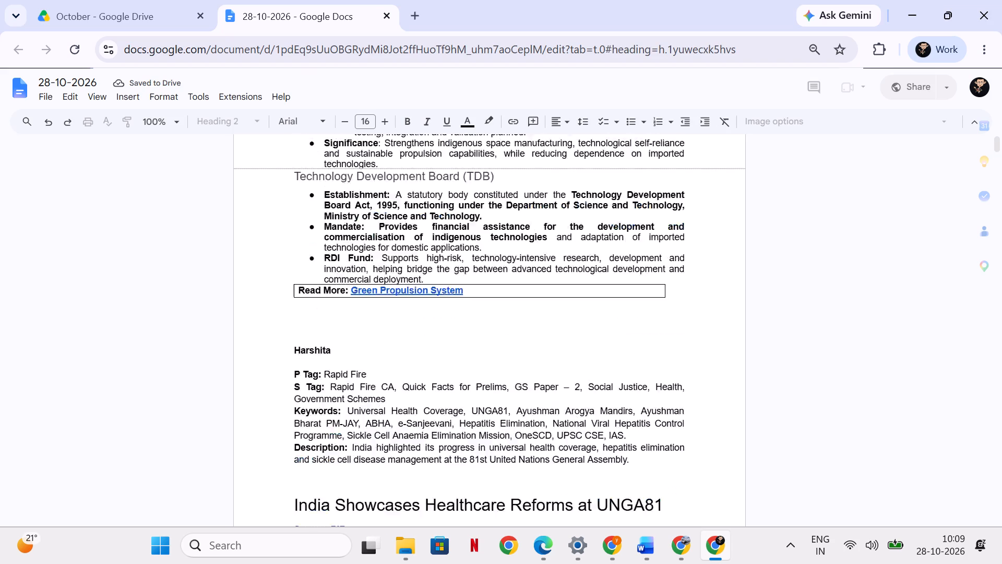
pyautogui.scroll(-5, 637, 431)
pyautogui.scroll(-20, 637, 431)
pyautogui.scroll(-5, 637, 431)
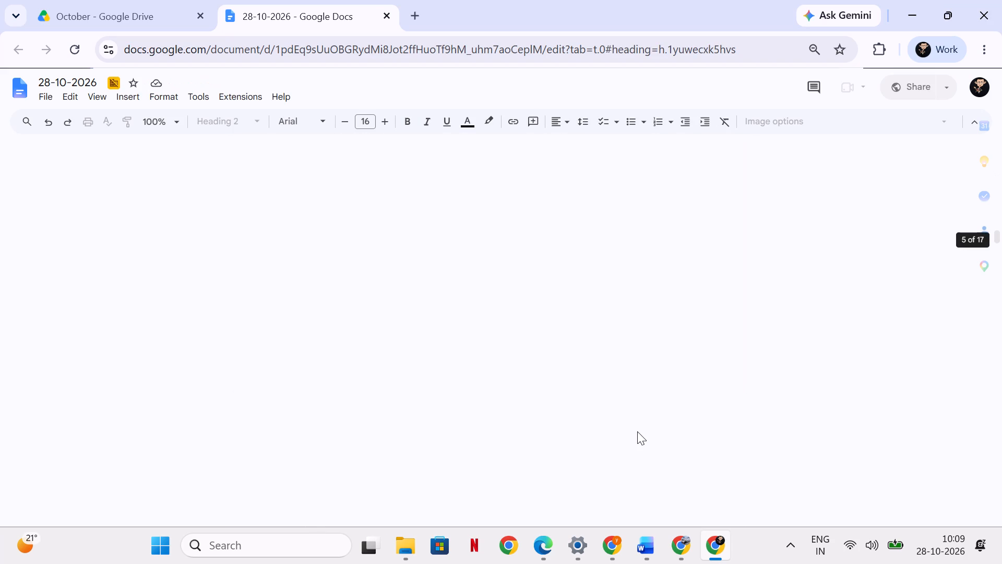
pyautogui.scroll(-5, 637, 431)
pyautogui.click(487, 342)
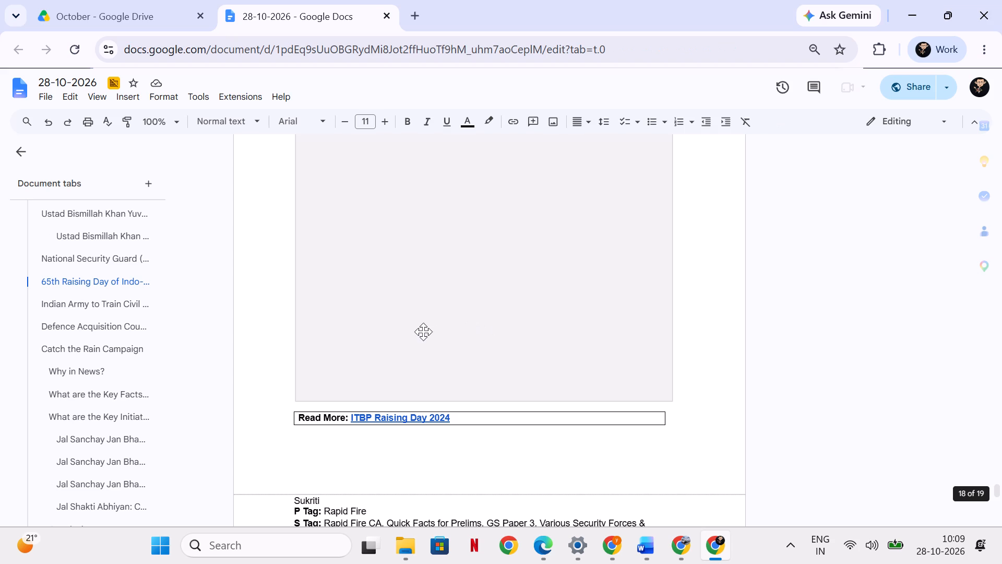
pyautogui.scroll(-3, 411, 332)
pyautogui.scroll(-2, 367, 383)
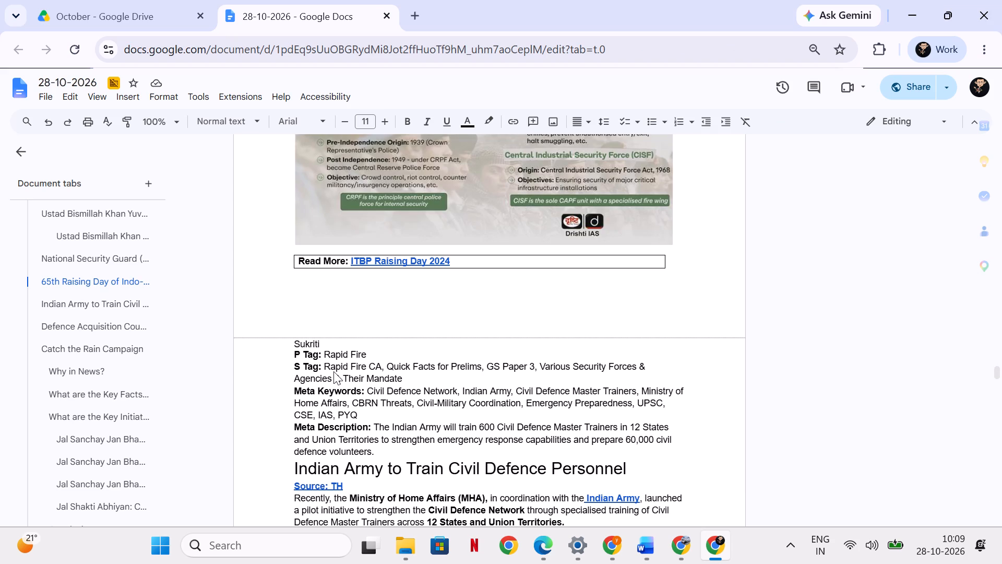
pyautogui.scroll(-9, 333, 371)
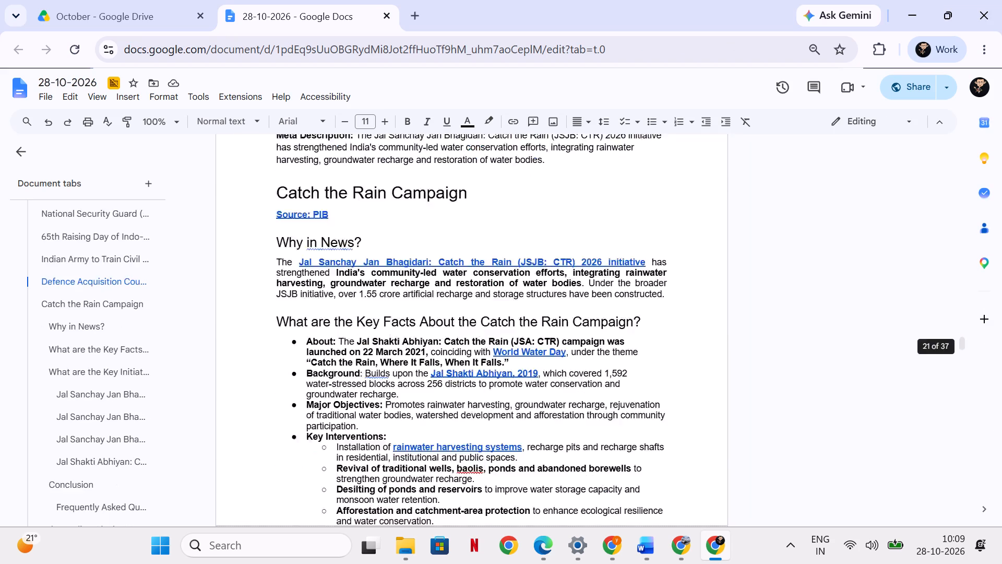
pyautogui.scroll(-20, 353, 382)
pyautogui.scroll(-2, 353, 382)
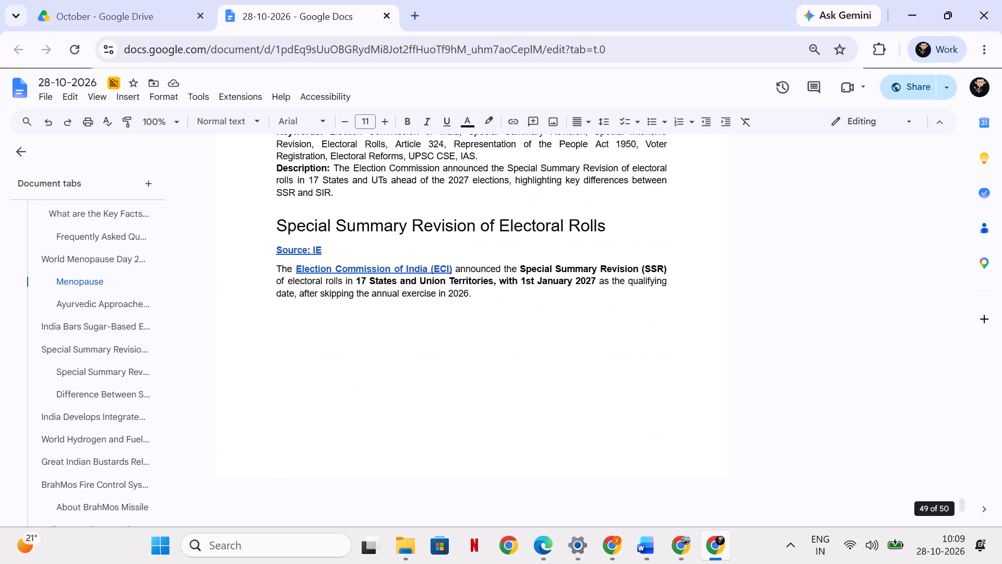
pyautogui.scroll(-20, 355, 384)
pyautogui.scroll(-1, 355, 384)
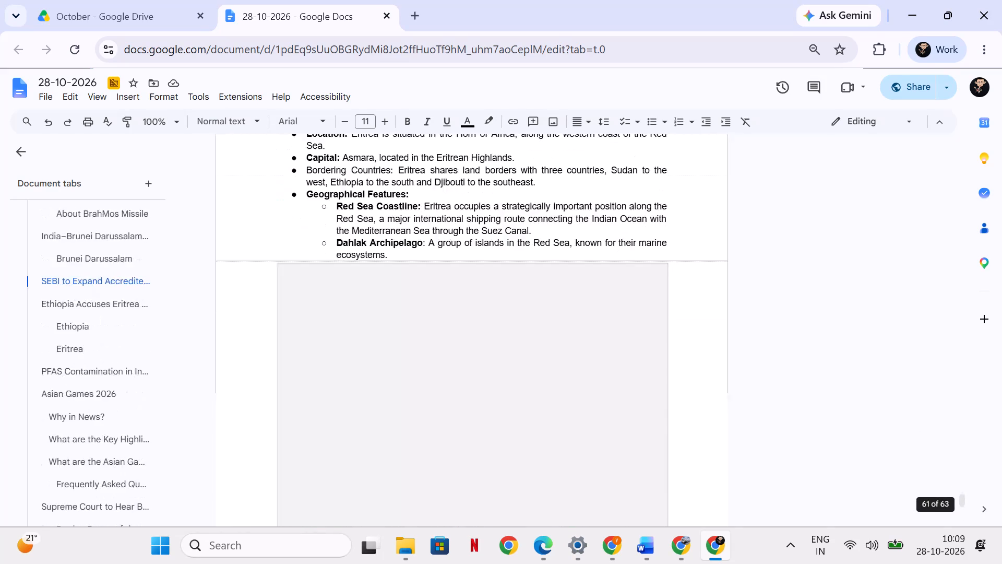
pyautogui.scroll(-20, 355, 384)
pyautogui.scroll(-1, 355, 384)
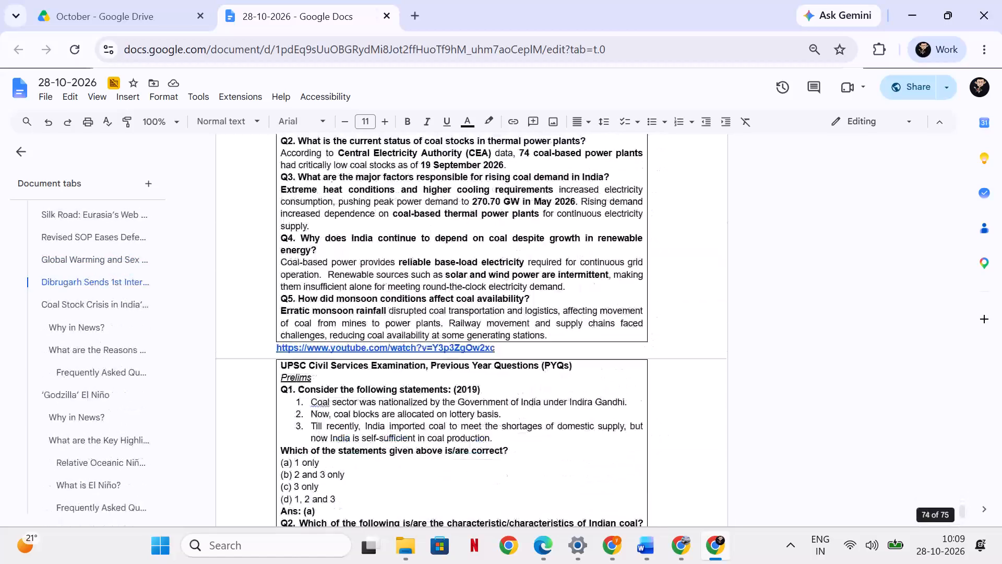
pyautogui.scroll(-20, 355, 384)
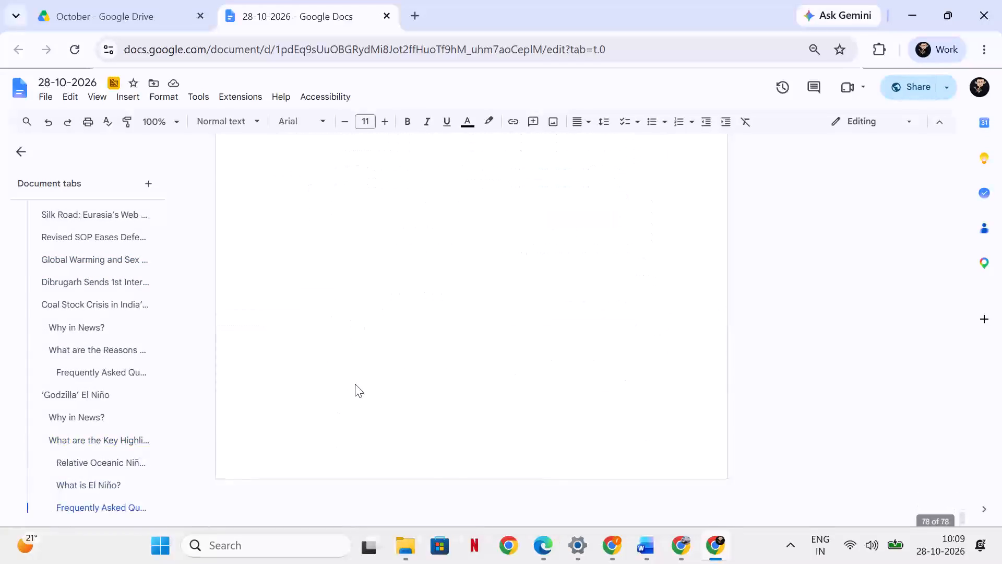
pyautogui.press('Return')
pyautogui.press('Return')
pyautogui.press('Return')
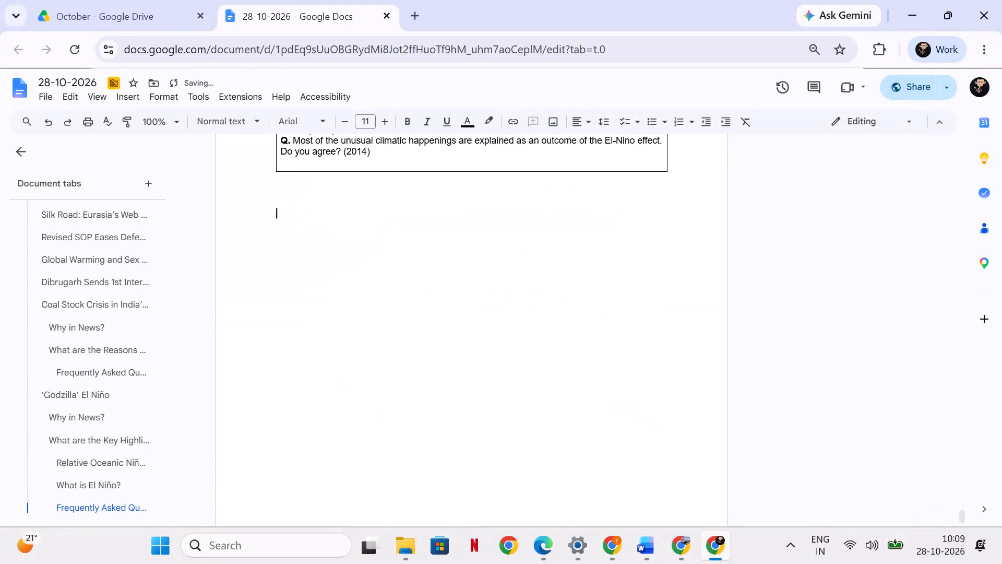
pyautogui.hotkey('ctrl', 'v')
# Review the pasted AI article's layout and text, from the author and tag lines through to the FAQ and previous-year question boxes.
pyautogui.scroll(2, 361, 300)
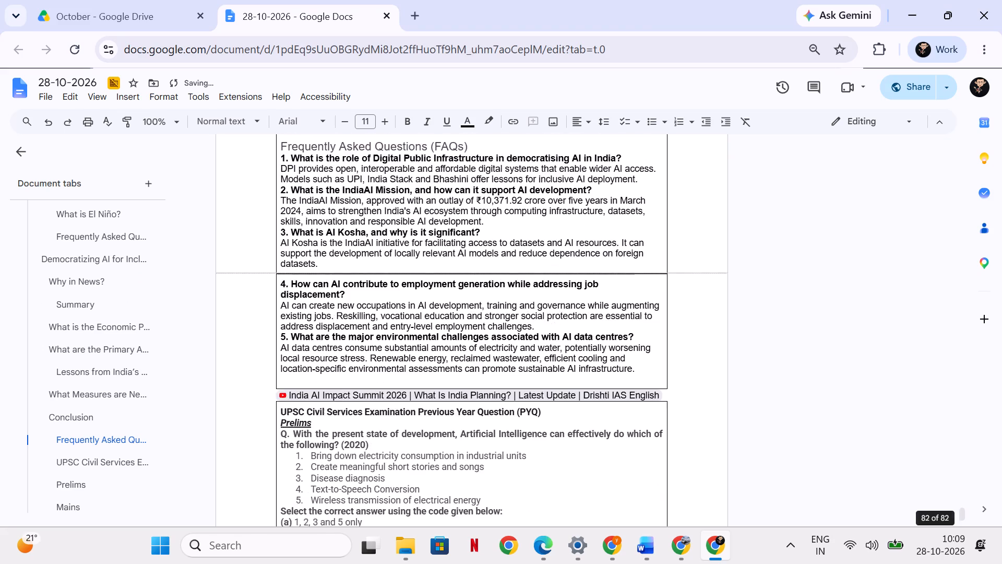
pyautogui.scroll(8, 361, 299)
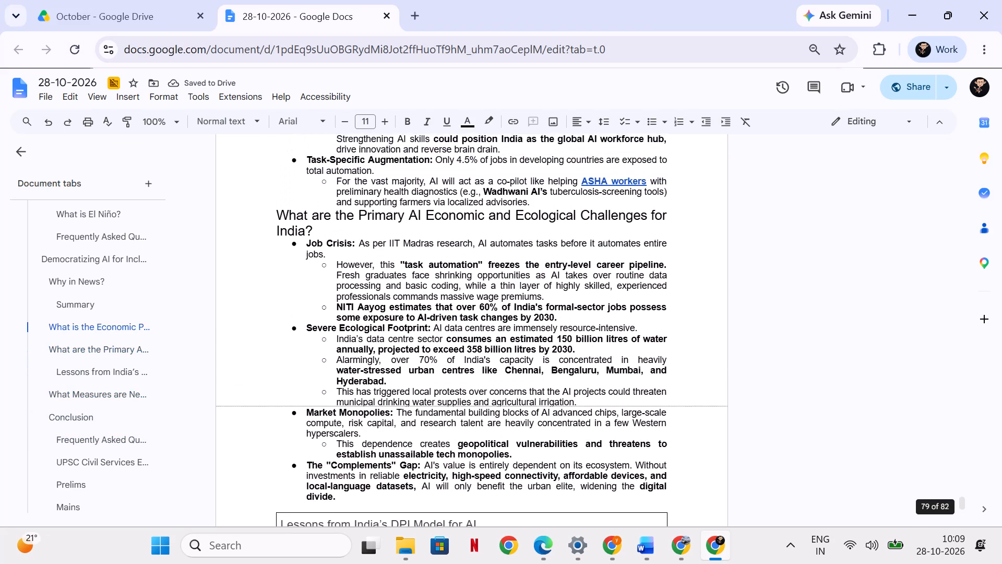
pyautogui.scroll(1, 362, 298)
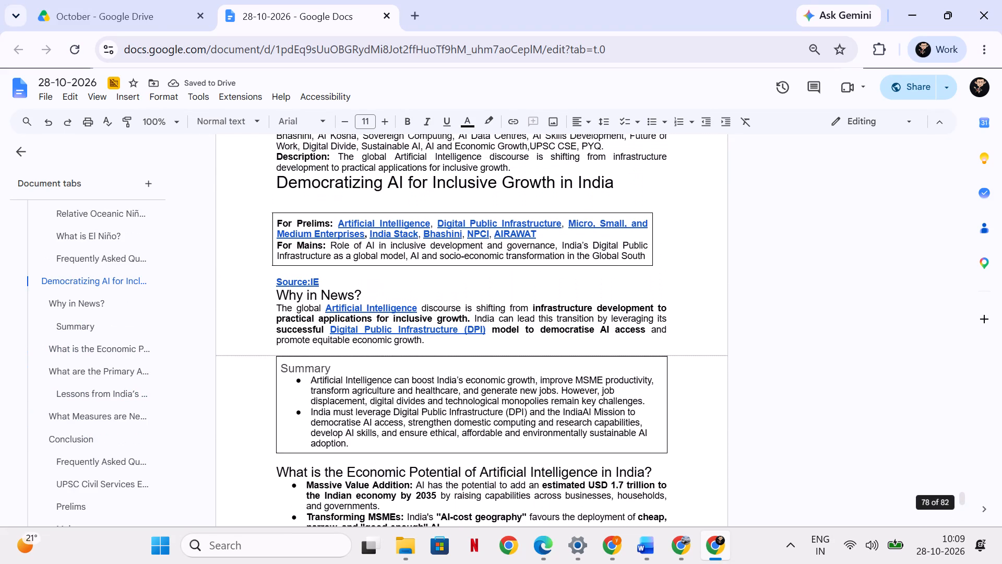
pyautogui.scroll(2, 362, 298)
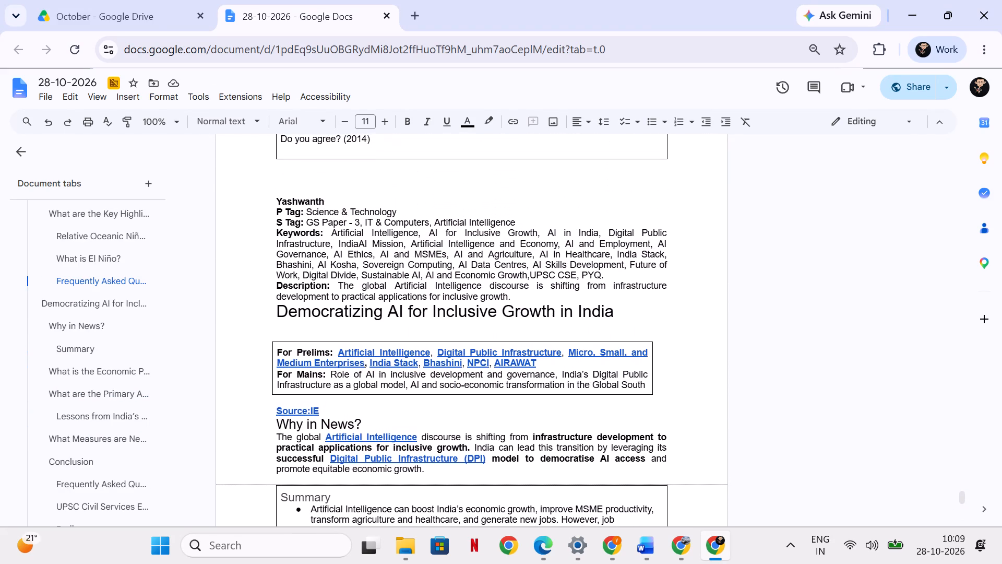
pyautogui.scroll(1, 363, 298)
pyautogui.scroll(-4, 363, 298)
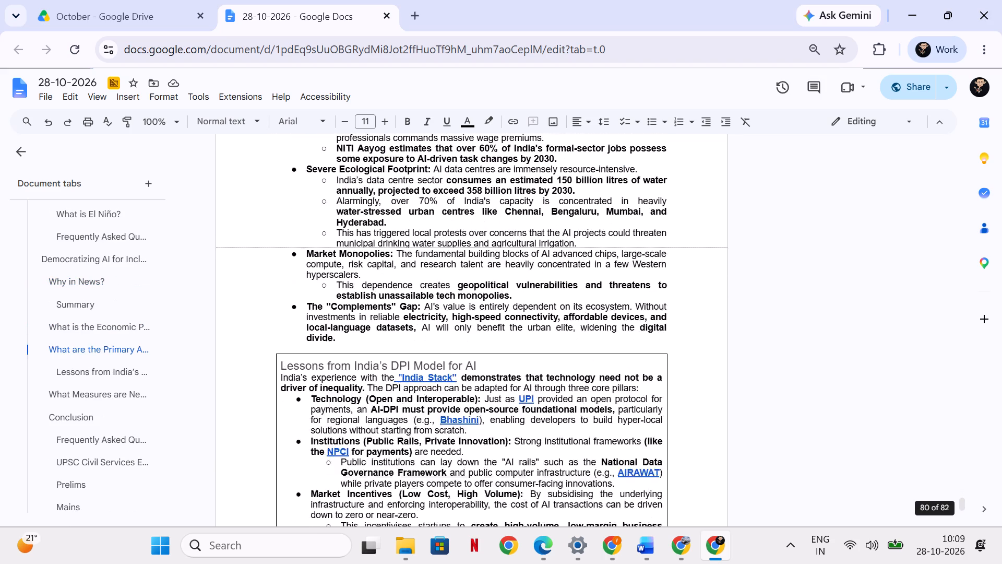
pyautogui.scroll(-3, 363, 298)
pyautogui.scroll(1, 363, 299)
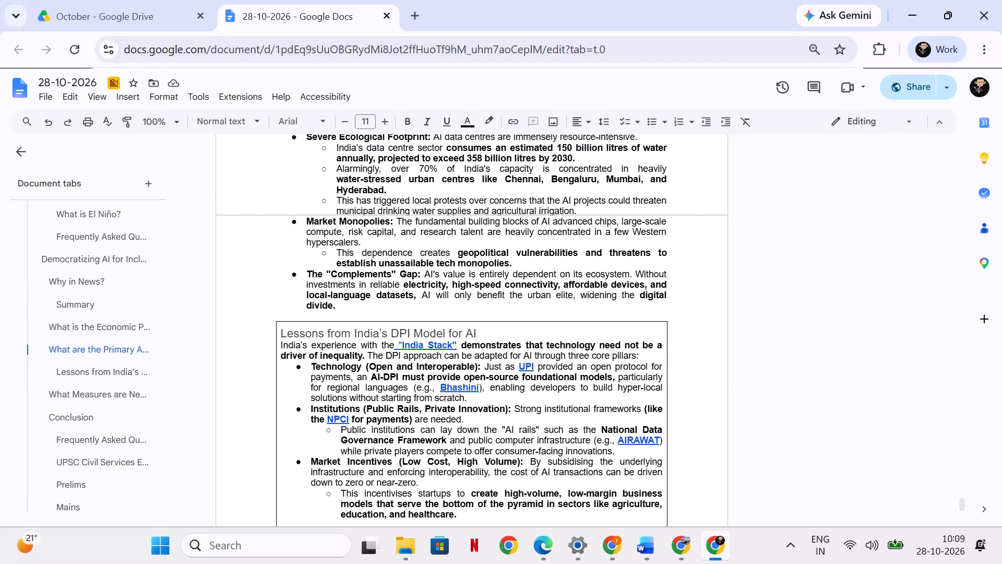
pyautogui.scroll(1, 383, 333)
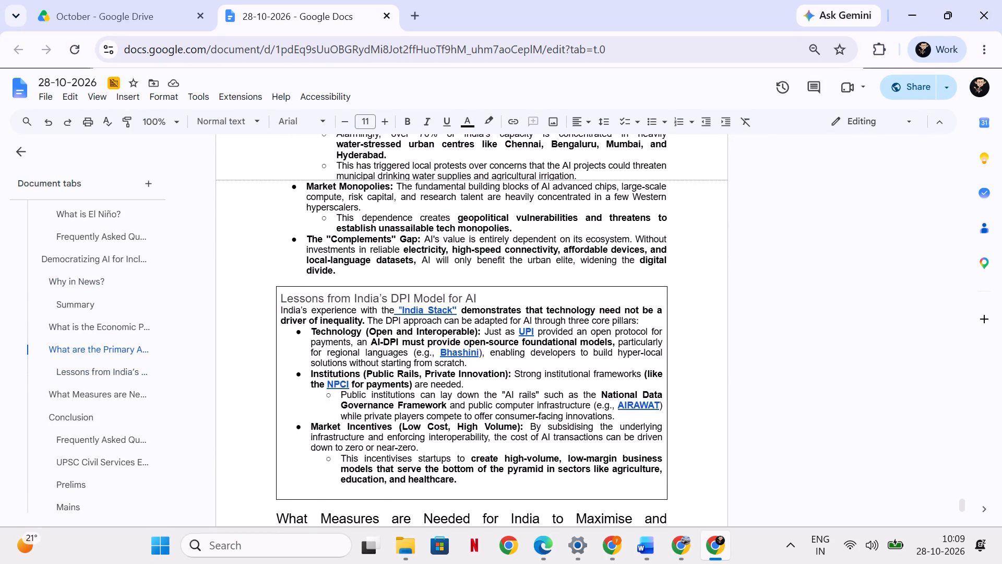
pyautogui.scroll(-3, 463, 305)
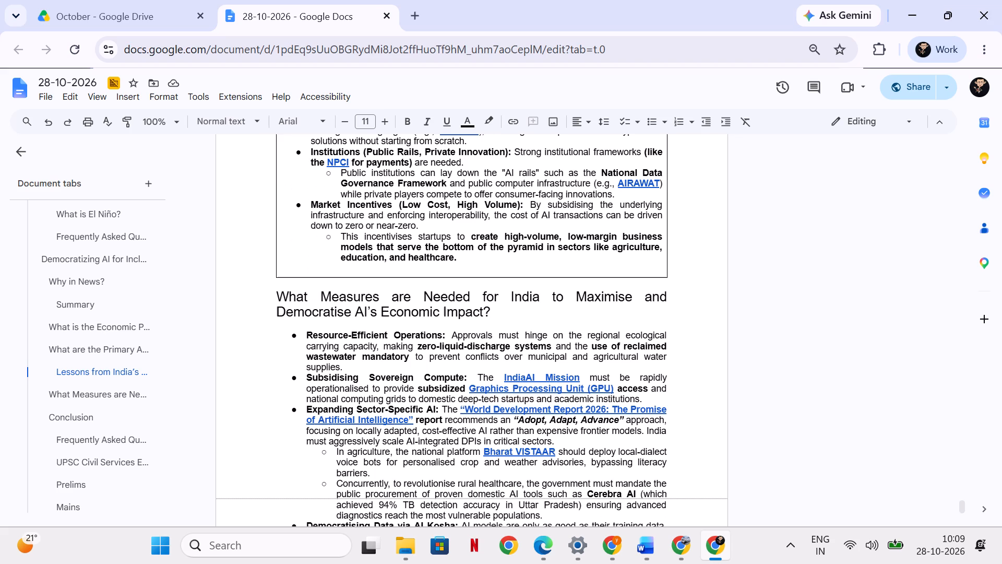
pyautogui.scroll(-2, 463, 305)
pyautogui.scroll(1, 463, 305)
pyautogui.scroll(-2, 463, 305)
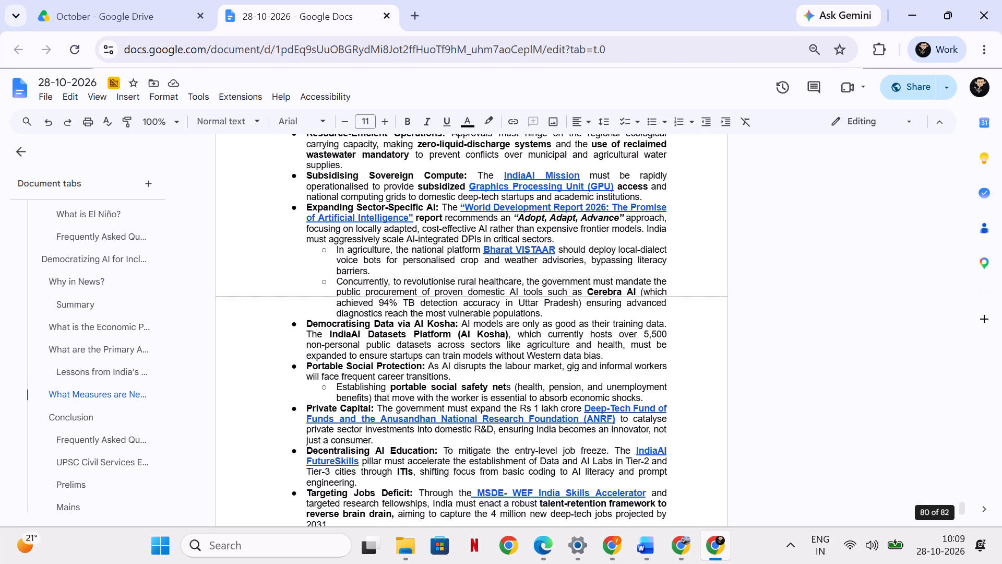
# Replace "for" with "to" in the boxed heading "Lessons from India's DPI Model for AI".
pyautogui.scroll(2, 463, 305)
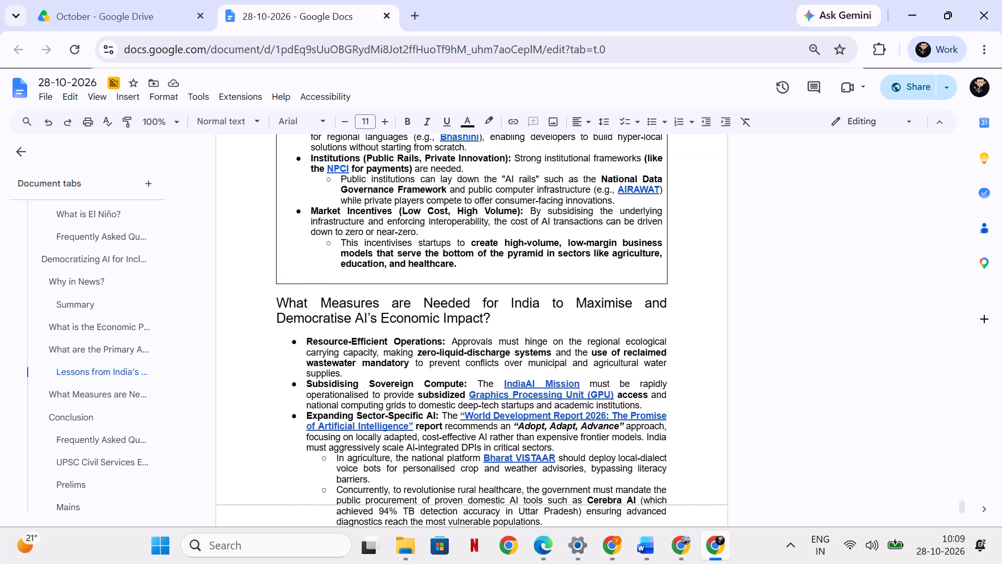
pyautogui.scroll(2, 463, 305)
pyautogui.scroll(1, 469, 234)
pyautogui.click(469, 234)
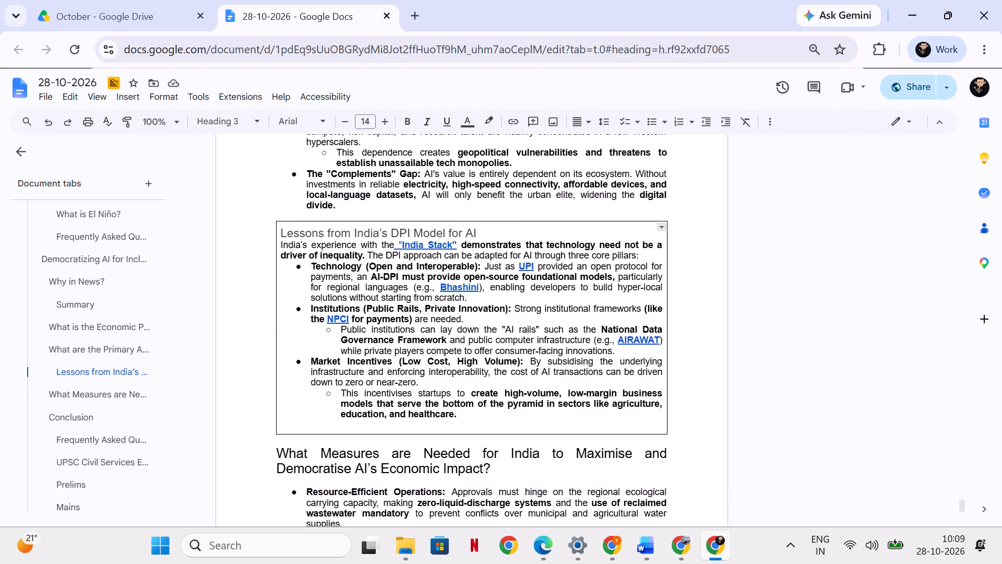
pyautogui.moveTo(446, 234); pyautogui.dragTo(455, 237)
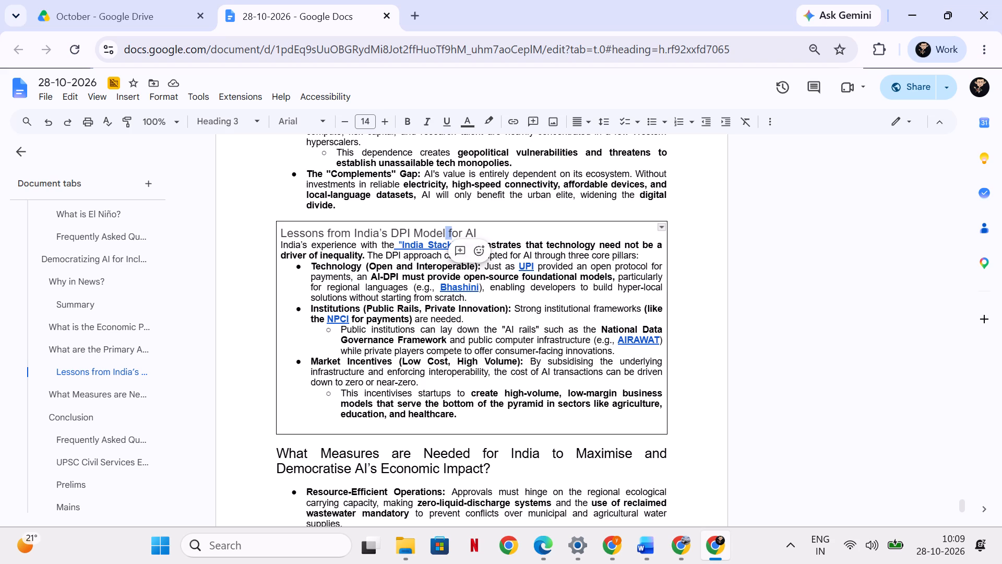
pyautogui.click(449, 232)
pyautogui.moveTo(450, 232); pyautogui.dragTo(458, 231)
pyautogui.write('to')
pyautogui.press('space')
# Insert "Democratise" before "AI" in the DPI Model box heading, reusing the start of "Democratizing" copied from the article title.
pyautogui.scroll(5, 456, 230)
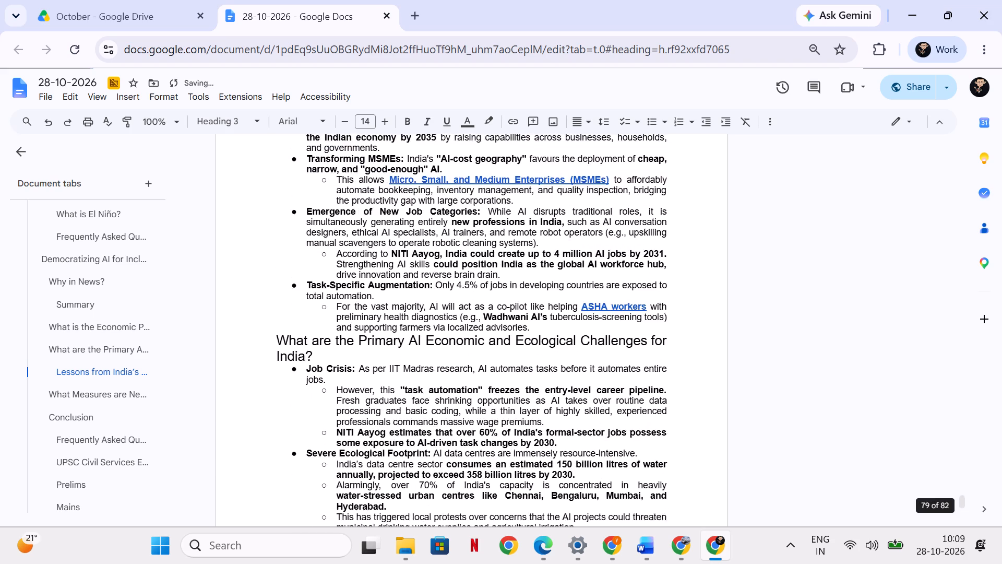
pyautogui.scroll(3, 402, 221)
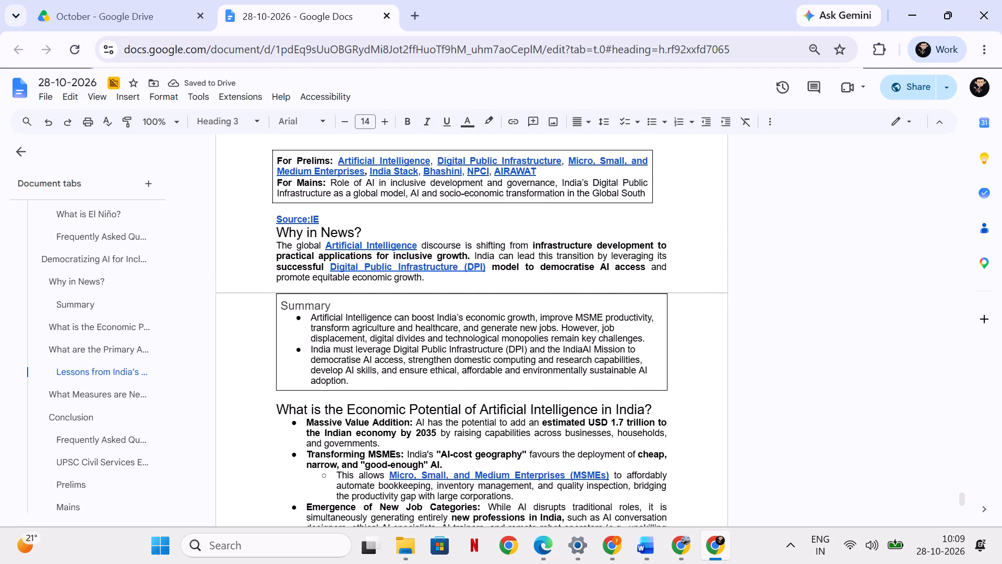
pyautogui.scroll(1, 269, 167)
pyautogui.click(269, 160)
pyautogui.moveTo(272, 155); pyautogui.dragTo(351, 154)
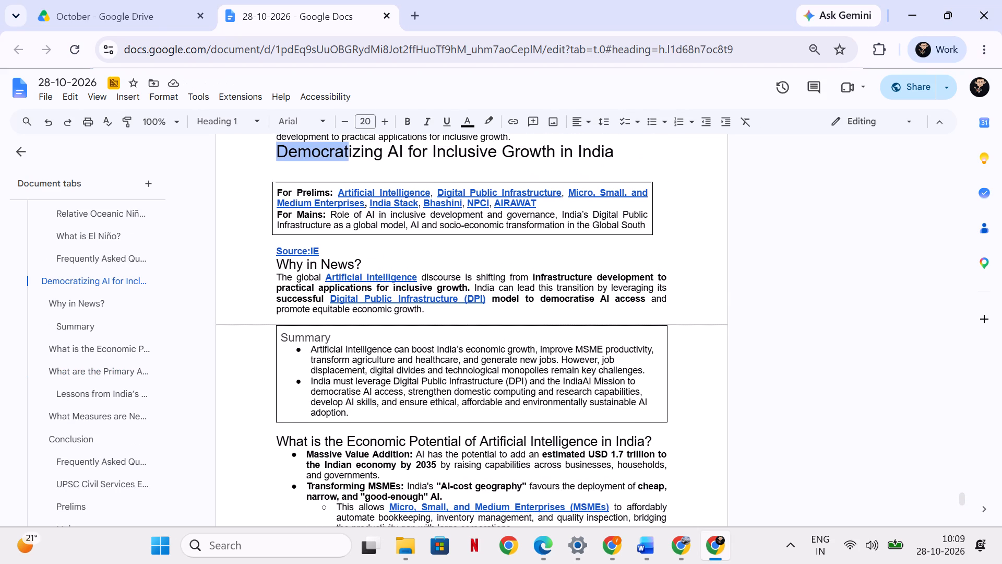
pyautogui.moveTo(351, 154); pyautogui.dragTo(356, 152)
pyautogui.hotkey('ctrl', 'c')
pyautogui.scroll(-3, 415, 283)
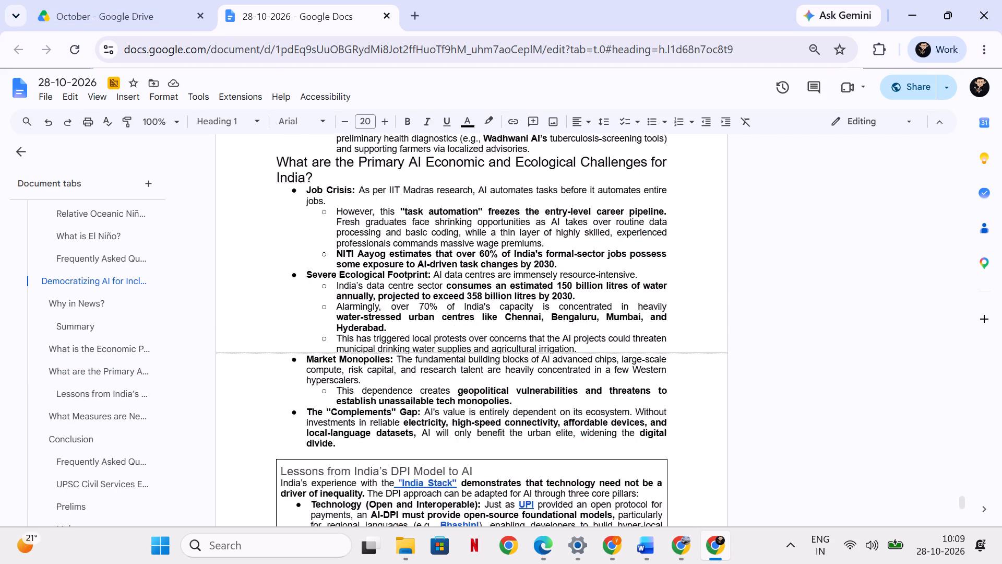
pyautogui.scroll(-3, 415, 283)
pyautogui.scroll(1, 422, 297)
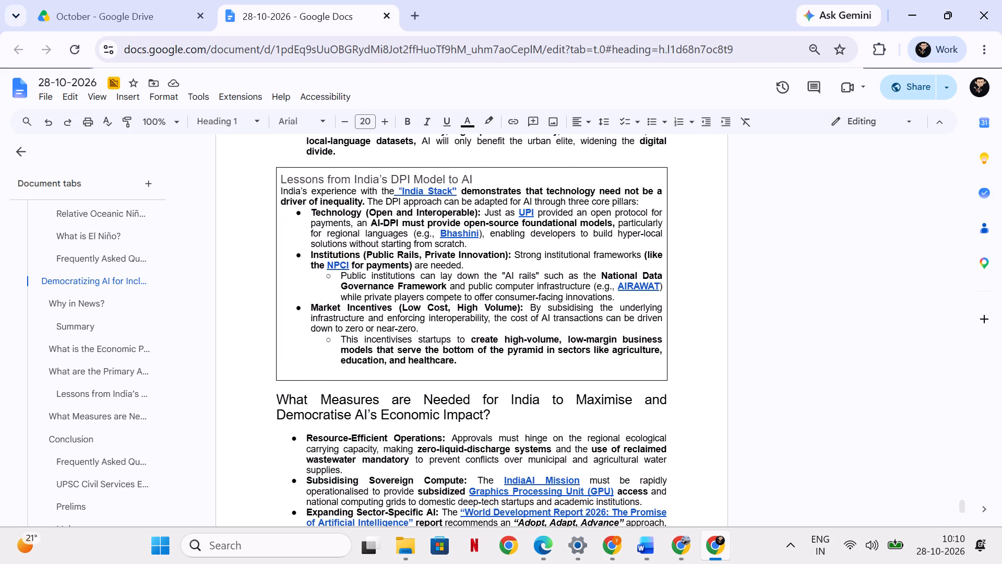
pyautogui.click(462, 172)
pyautogui.hotkey('ctrl', 'shift', 'v')
pyautogui.write('se')
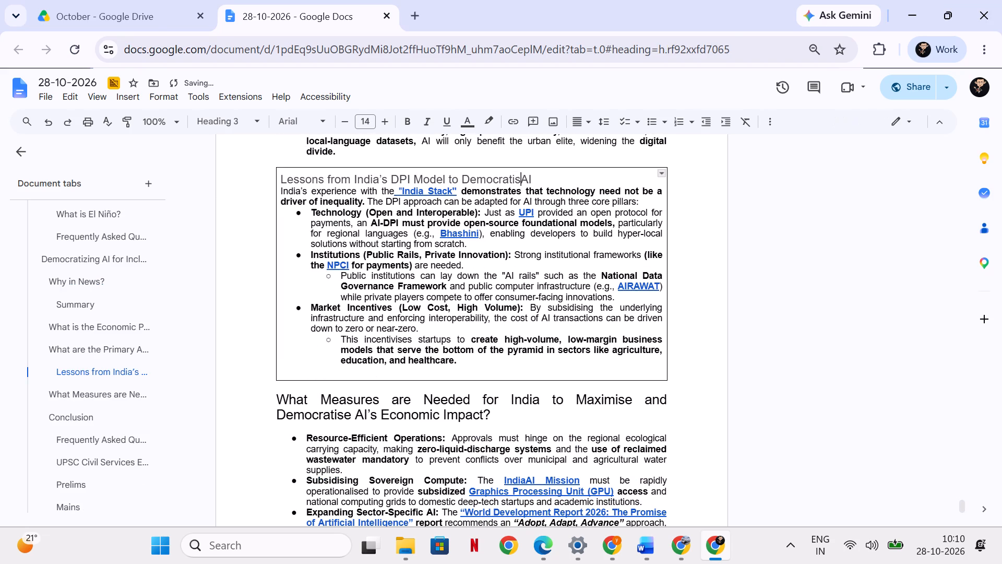
pyautogui.press('space')
# Add "Access" to the end of the heading "Lessons from India's DPI Model to Democratise AI".
pyautogui.click(556, 179)
pyautogui.press('space')
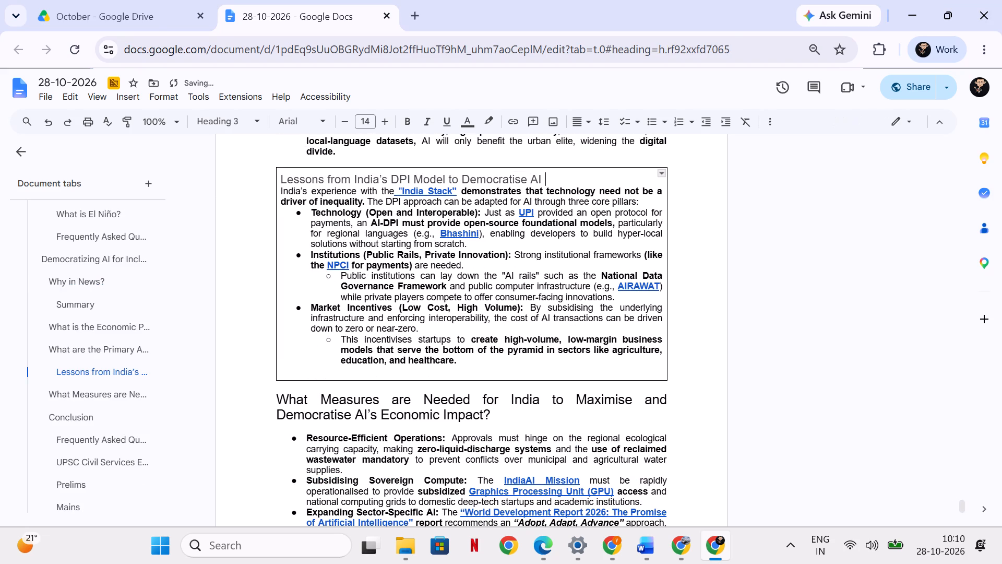
pyautogui.write('ccess')
pyautogui.click(555, 187)
pyautogui.tripleClick(552, 181)
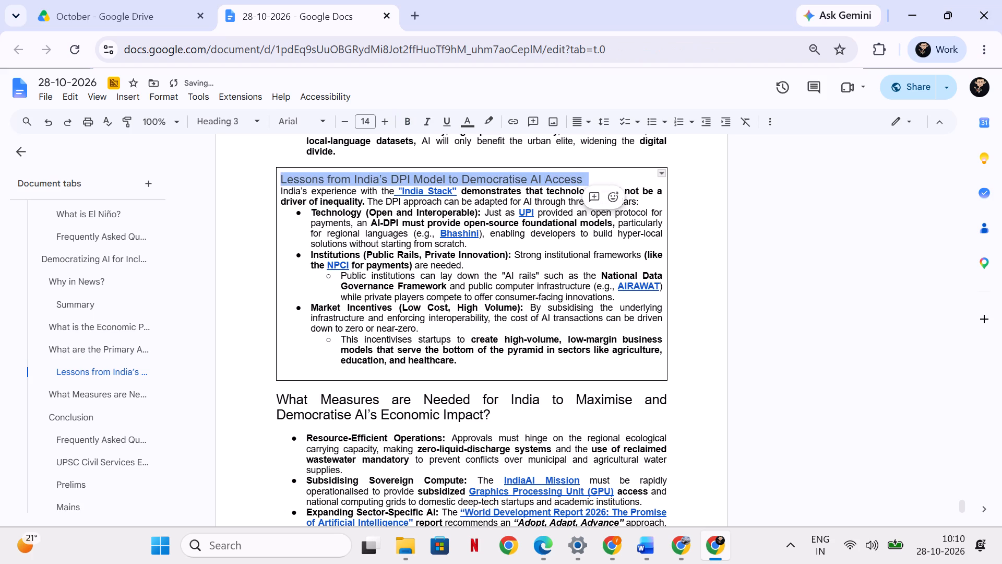
pyautogui.click(552, 181)
pyautogui.tripleClick(552, 181)
pyautogui.click(444, 271)
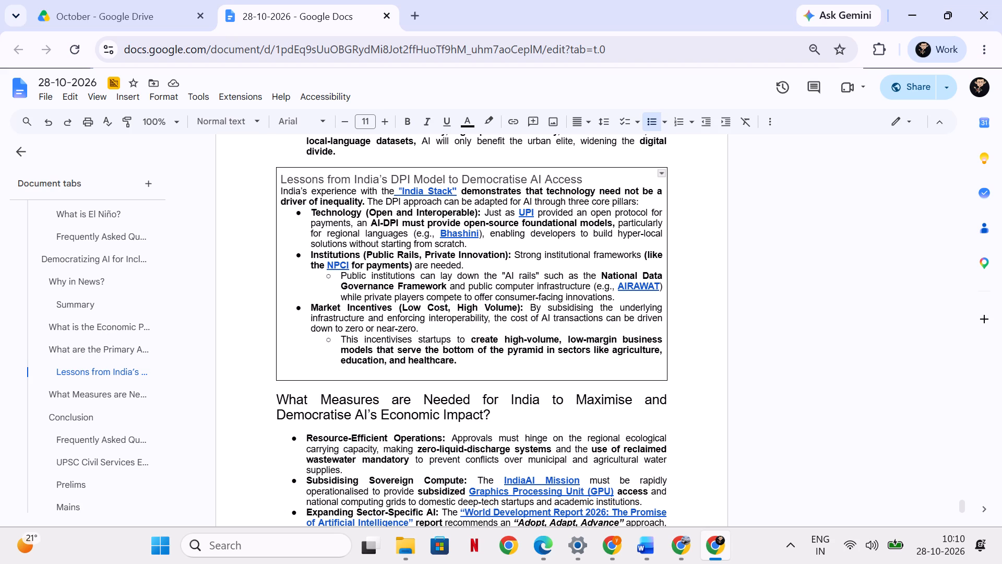
pyautogui.scroll(-2, 436, 302)
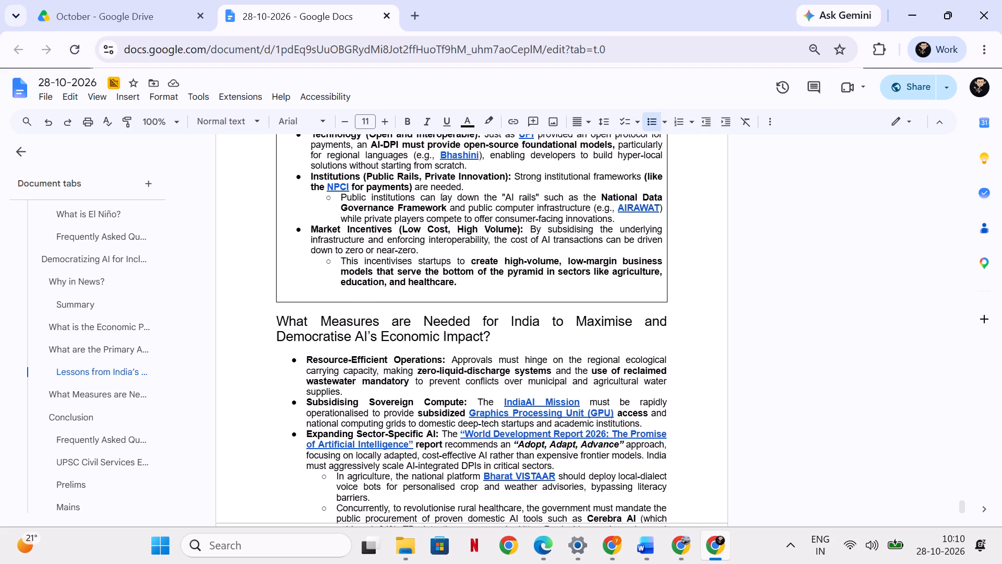
# Review the rest of the AI article, from the DPI Model box and the measures section through the FAQs and previous-year questions.
pyautogui.scroll(1, 434, 303)
pyautogui.scroll(-1, 434, 303)
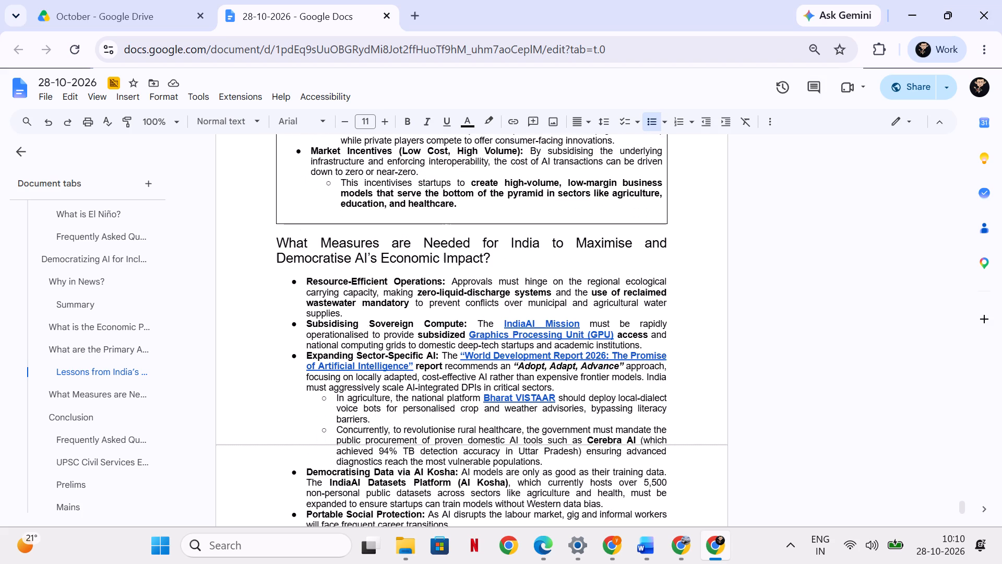
pyautogui.scroll(-2, 434, 303)
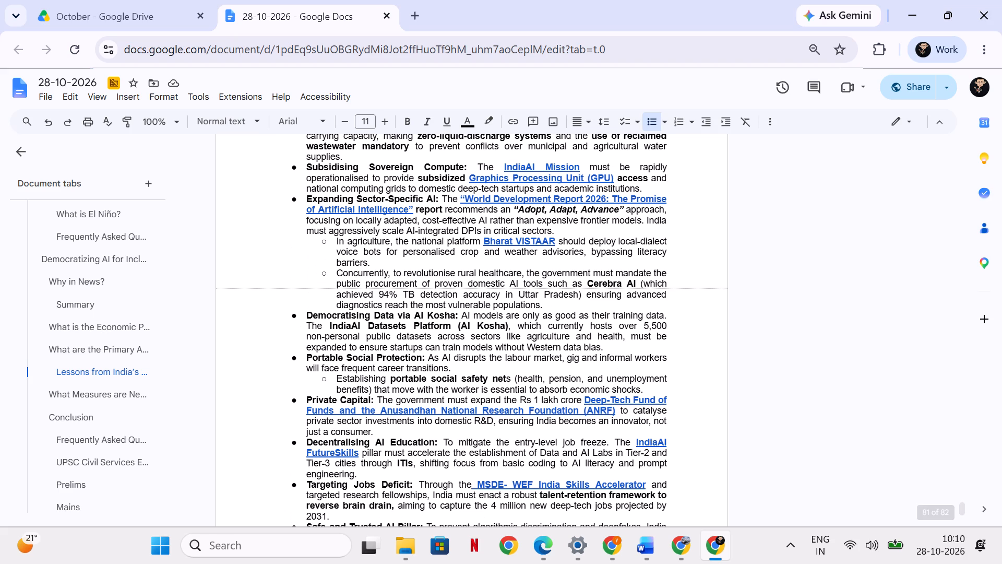
pyautogui.scroll(3, 434, 303)
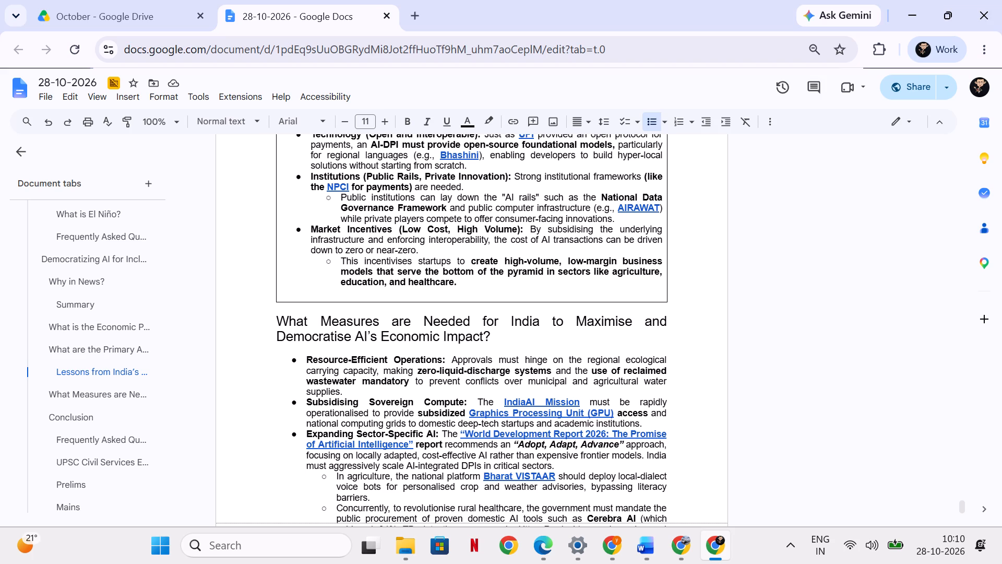
pyautogui.scroll(-2, 444, 257)
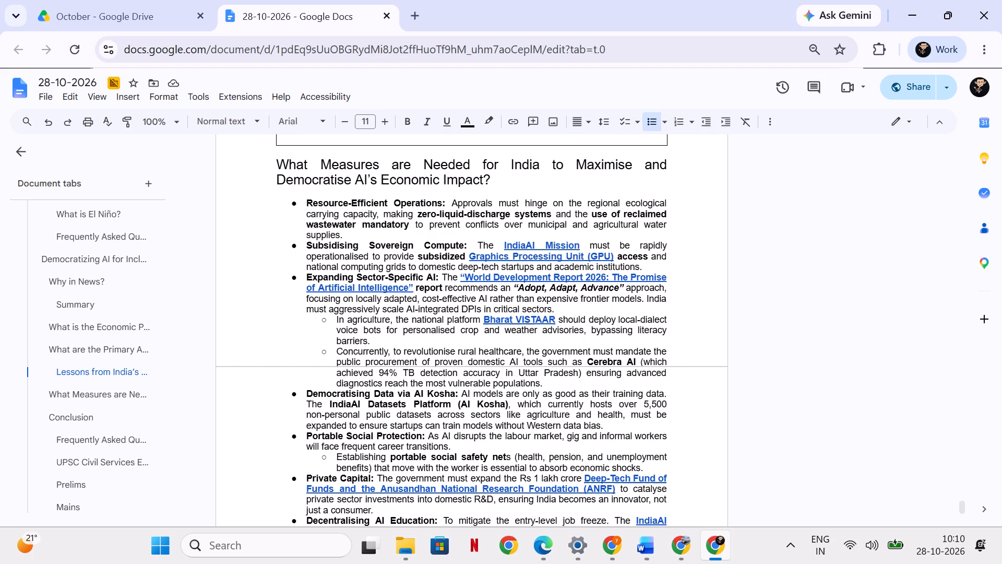
pyautogui.scroll(-1, 444, 257)
pyautogui.scroll(2, 446, 286)
pyautogui.scroll(-1, 446, 286)
pyautogui.scroll(2, 446, 287)
pyautogui.scroll(-1, 448, 301)
pyautogui.scroll(1, 448, 301)
pyautogui.scroll(-3, 448, 301)
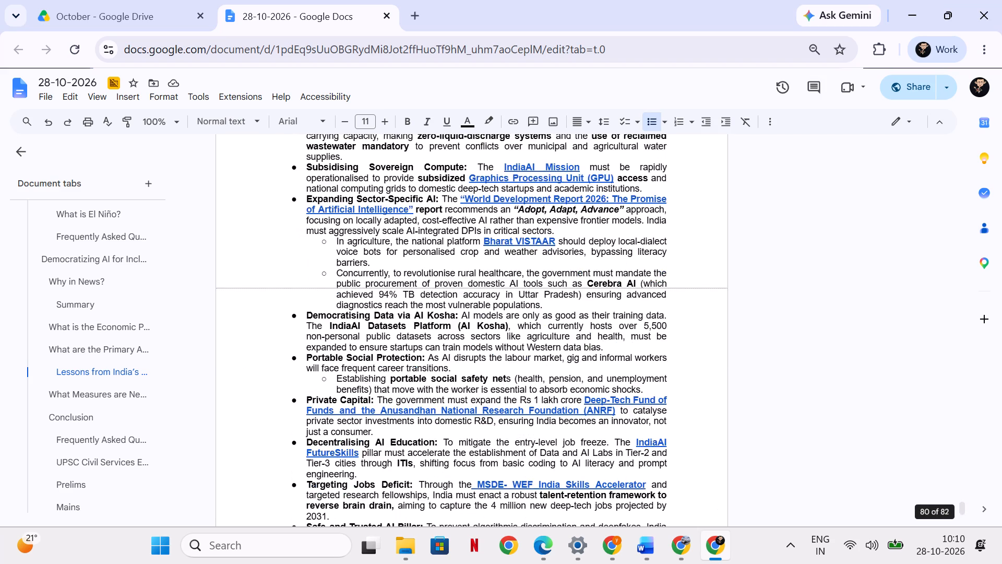
pyautogui.scroll(-3, 448, 301)
pyautogui.scroll(1, 448, 301)
pyautogui.scroll(-4, 448, 301)
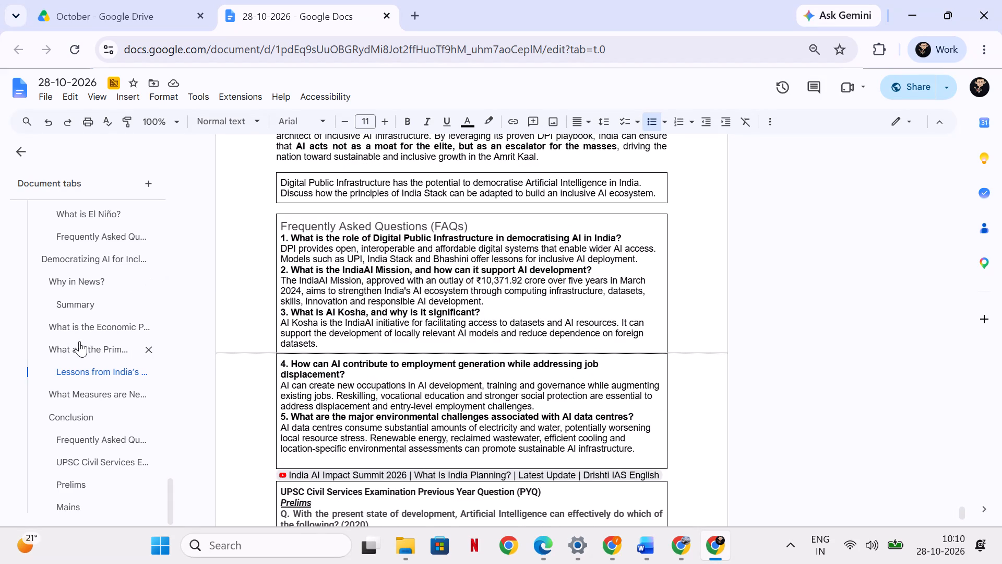